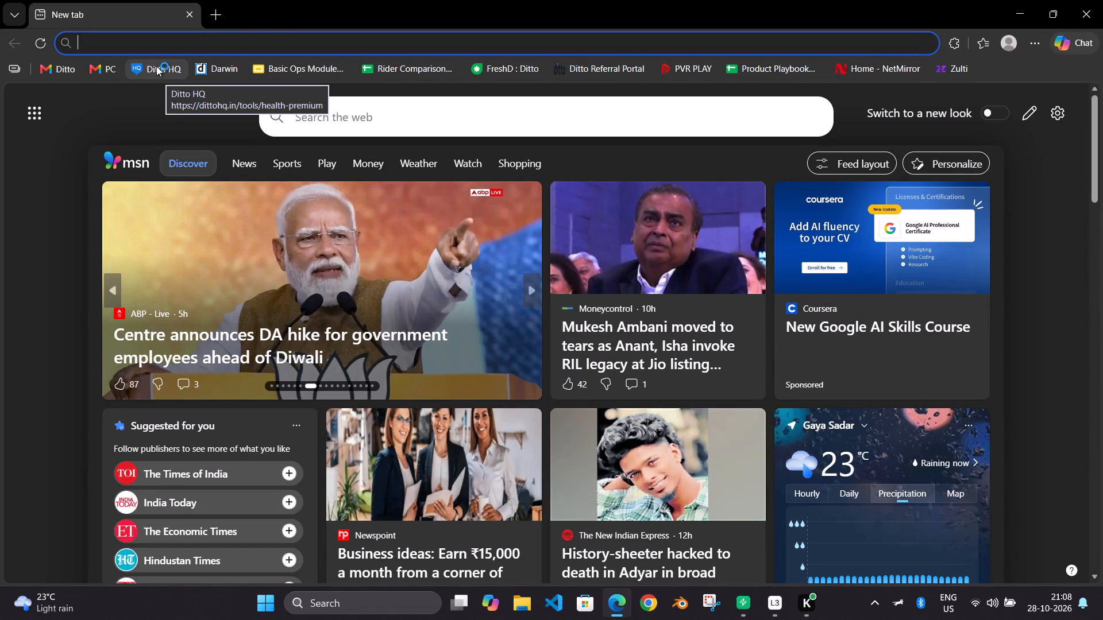
# Delete the Rider Comparison bookmark from the favorites bar.
pyautogui.rightClick(415, 68)
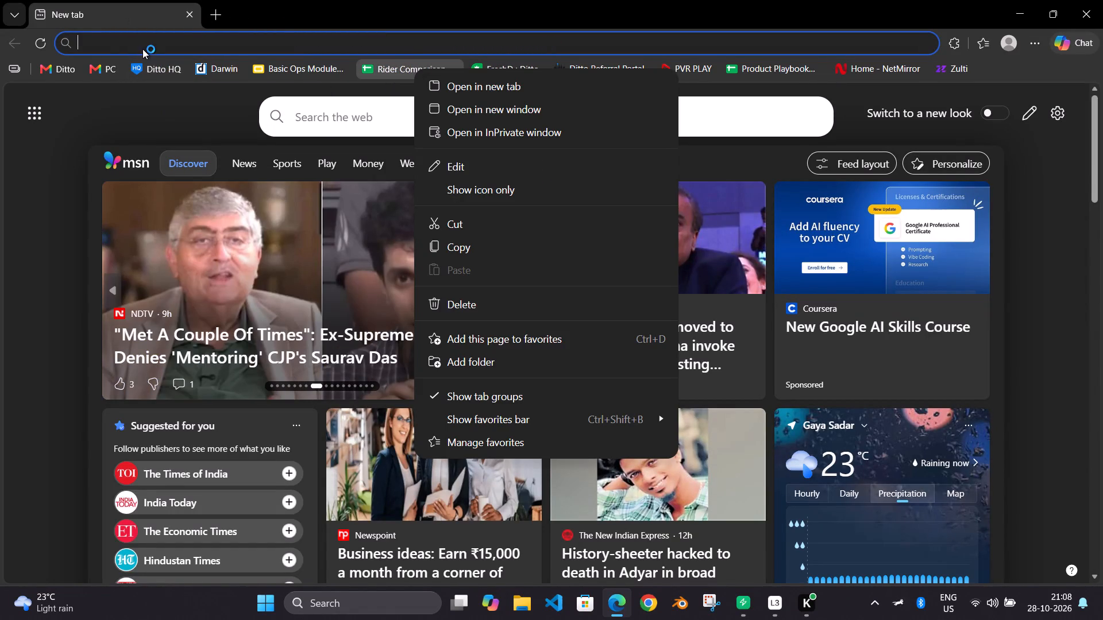
pyautogui.click(142, 49)
pyautogui.rightClick(405, 76)
pyautogui.click(417, 33)
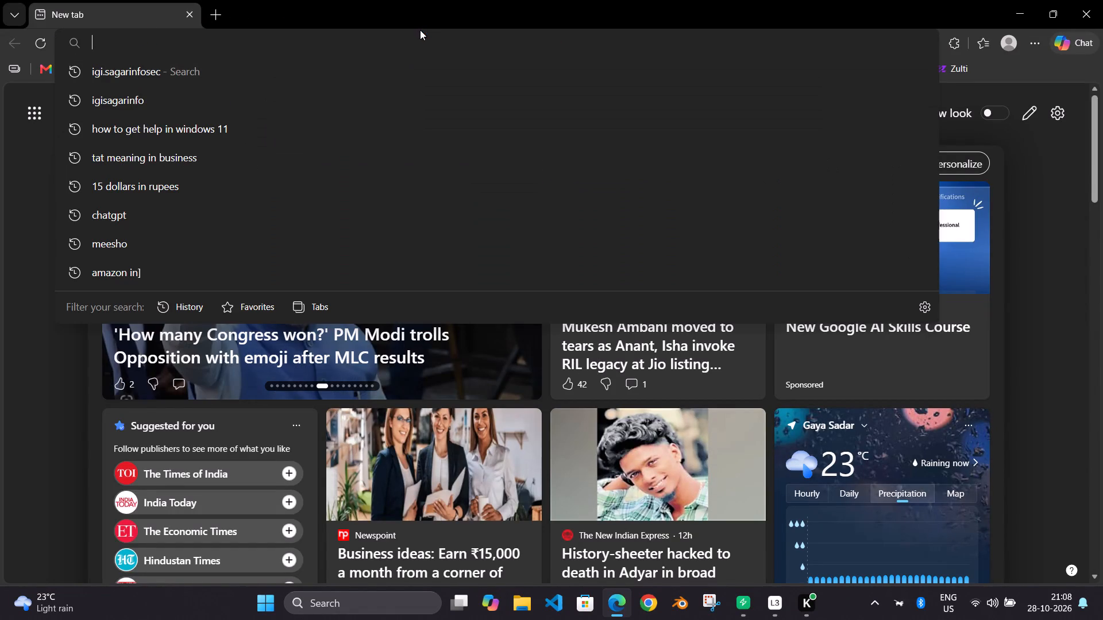
pyautogui.click(431, 20)
pyautogui.rightClick(422, 72)
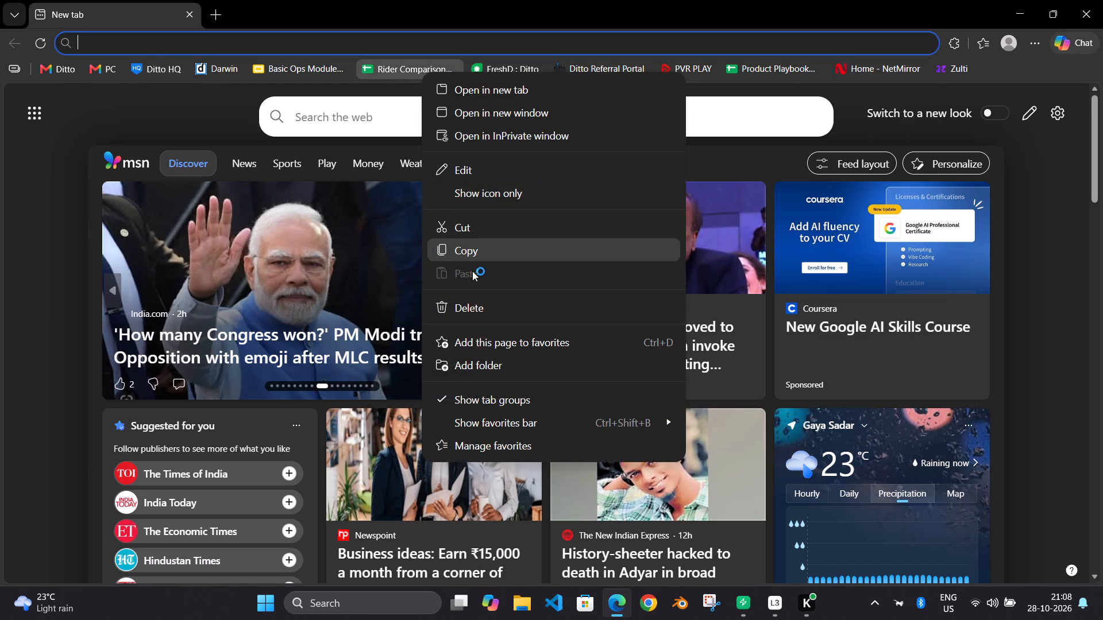
pyautogui.click(474, 304)
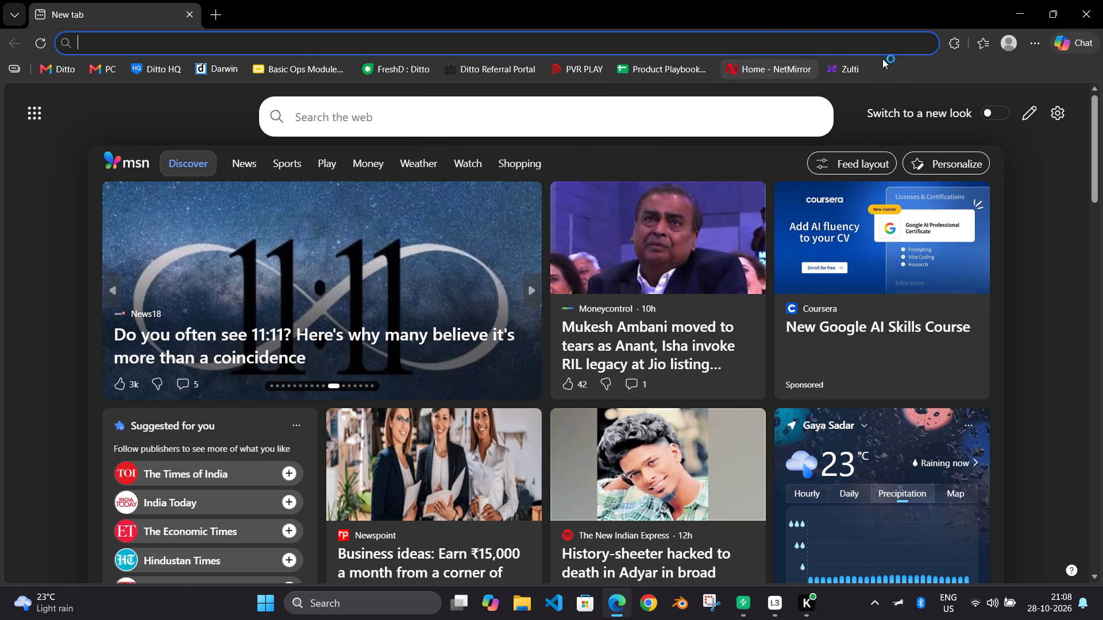
# Search the address bar for "shad" and open the New Joinee - Shadow Case Analysis Sheet.
pyautogui.click(248, 43)
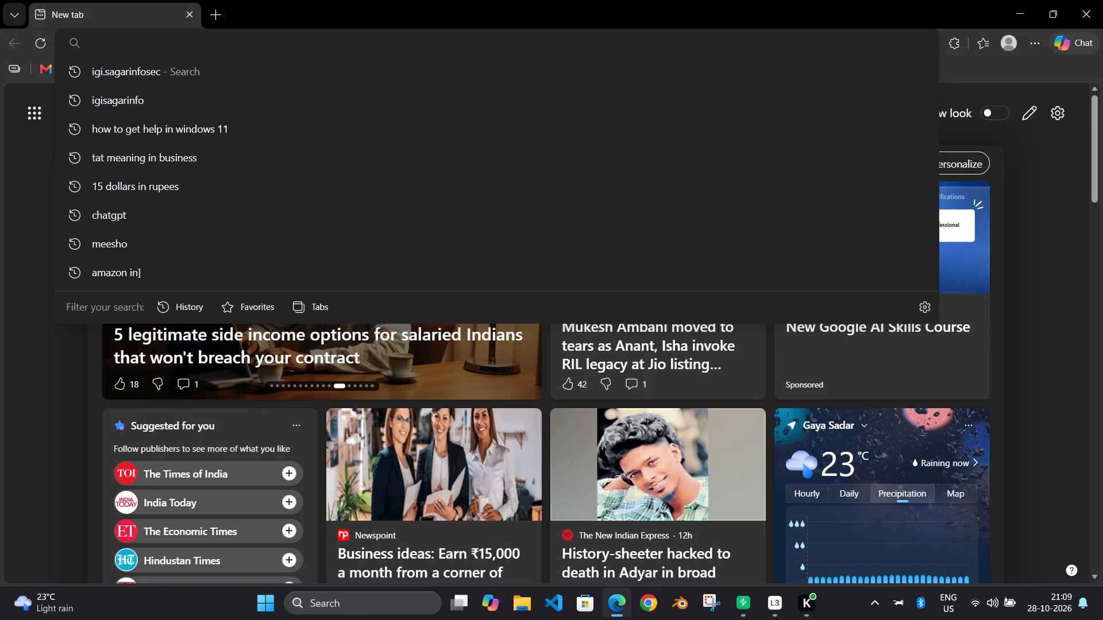
pyautogui.write('sh')
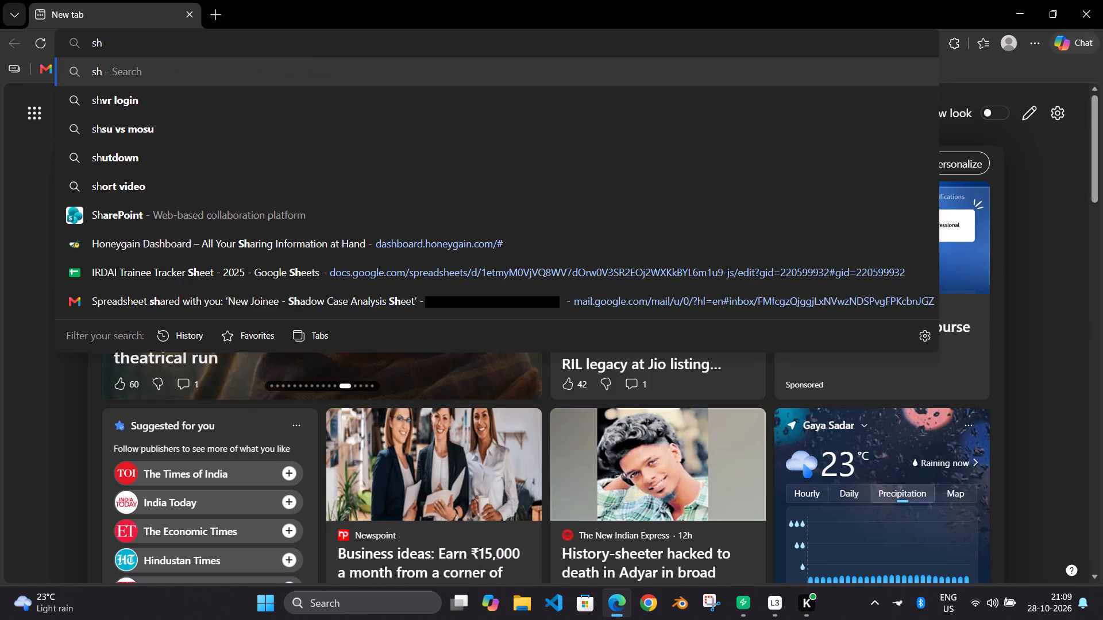
pyautogui.write('ad')
pyautogui.click(270, 301)
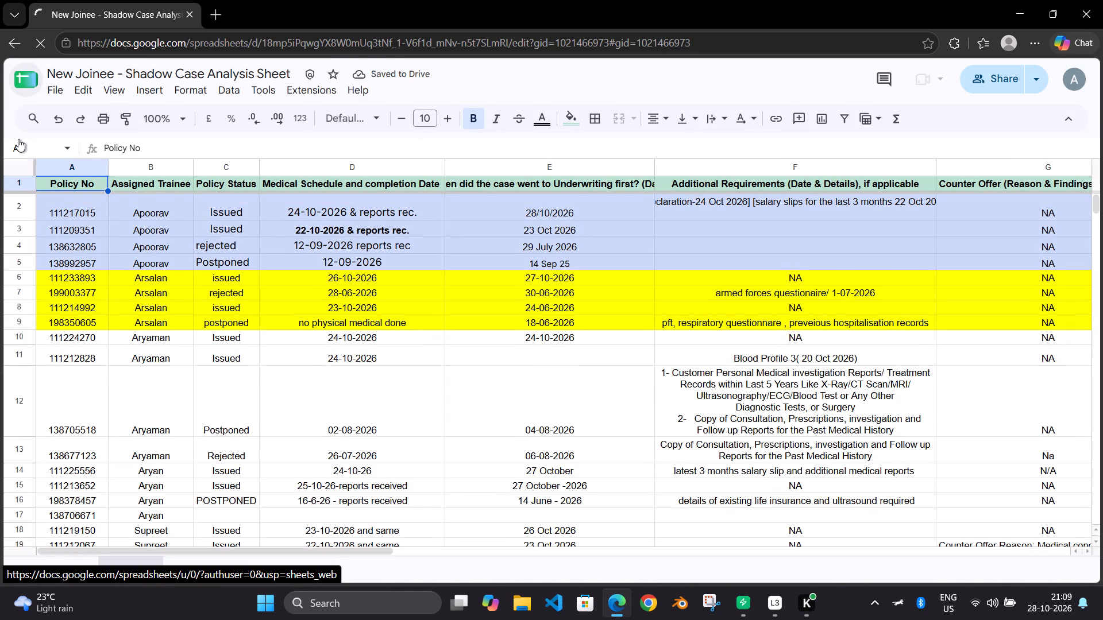
# Copy the declaration and salary slips text from Additional Requirements cell F2 into Edit Request cell I2.
pyautogui.scroll(-3, 484, 431)
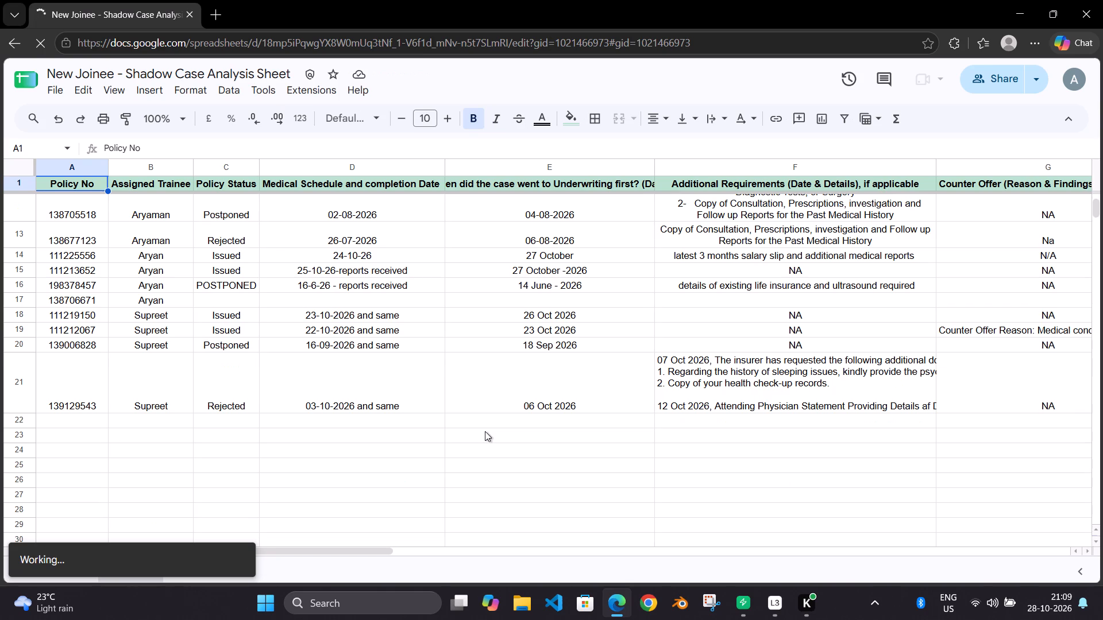
pyautogui.scroll(4, 728, 460)
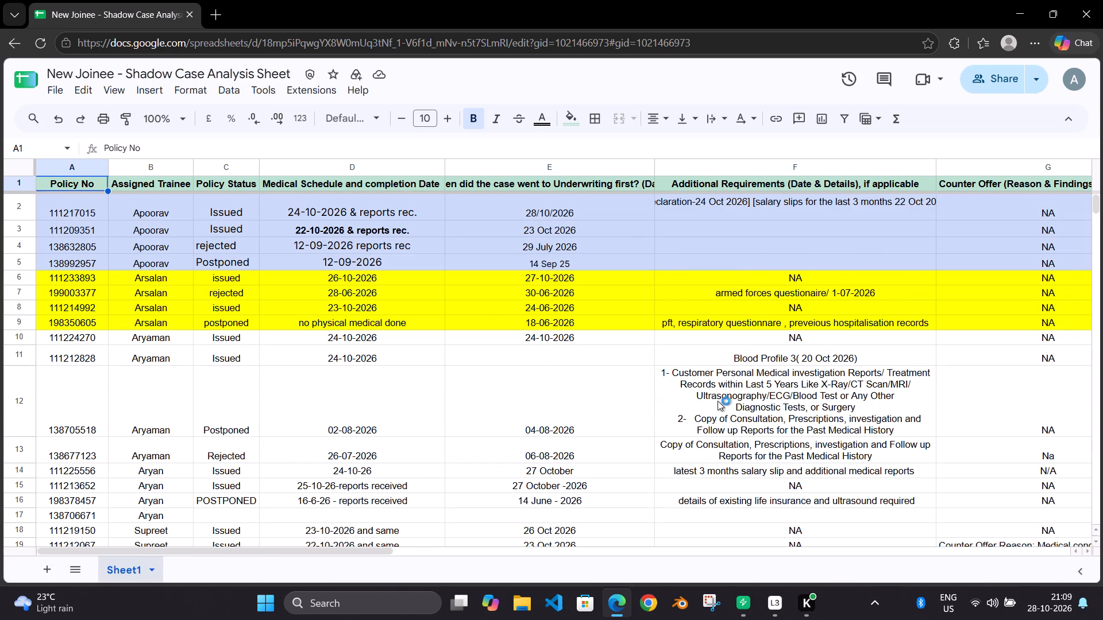
pyautogui.scroll(-2, 718, 409)
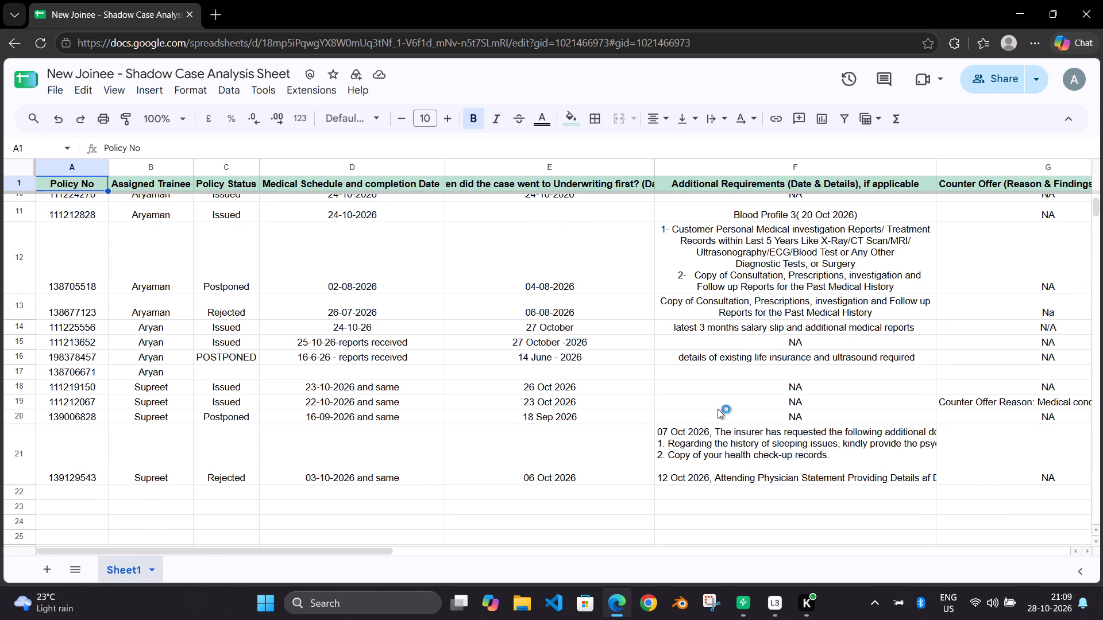
pyautogui.scroll(7, 718, 409)
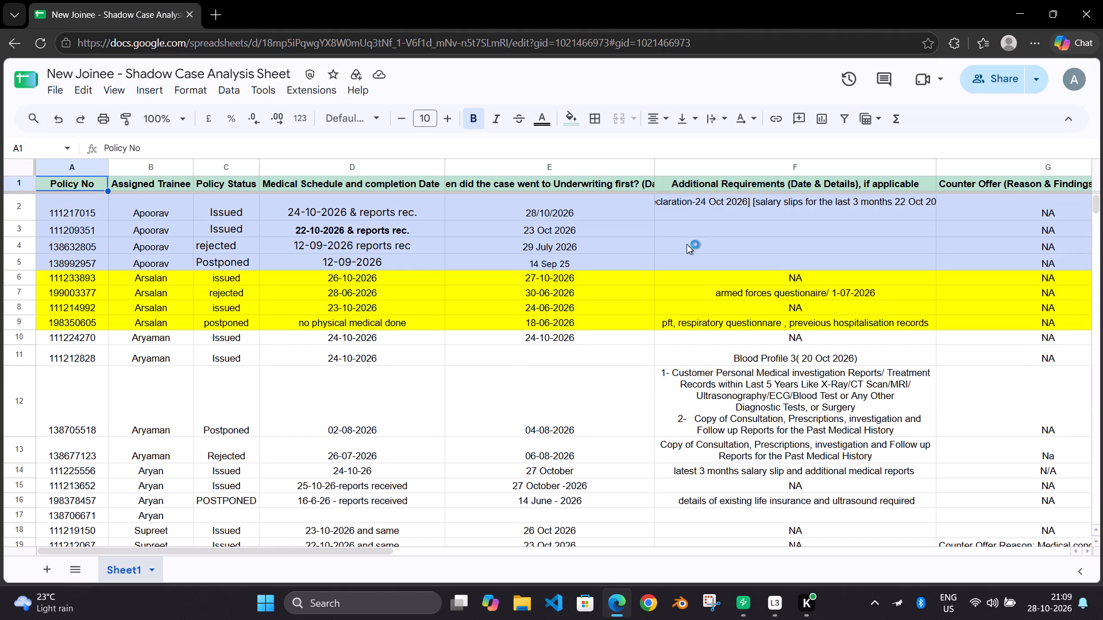
pyautogui.click(721, 204)
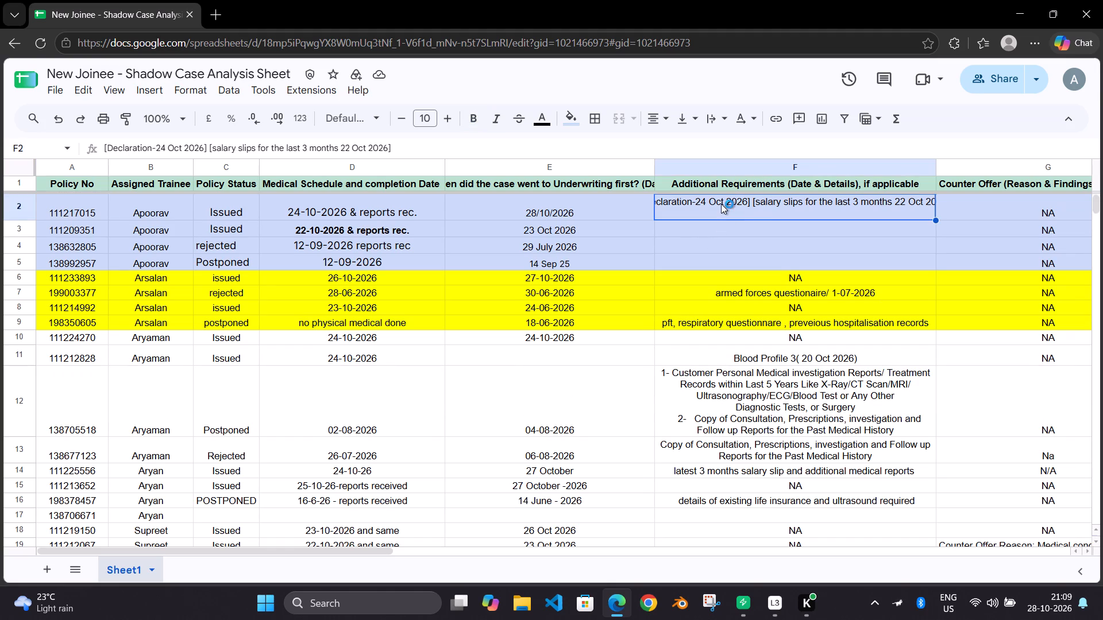
pyautogui.click(762, 203)
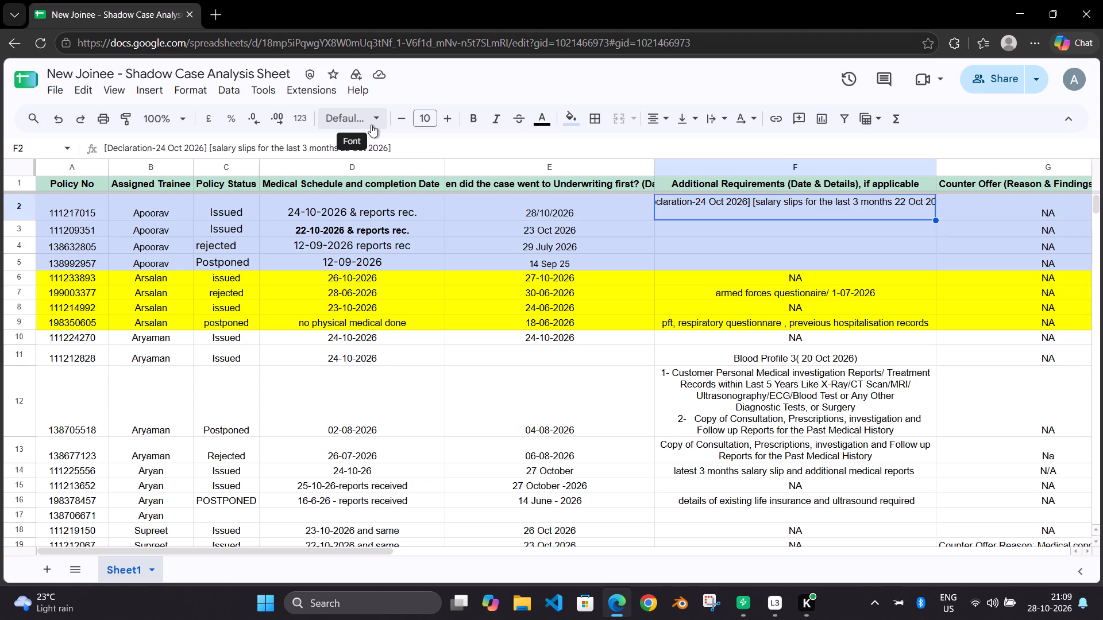
pyautogui.tripleClick(361, 149)
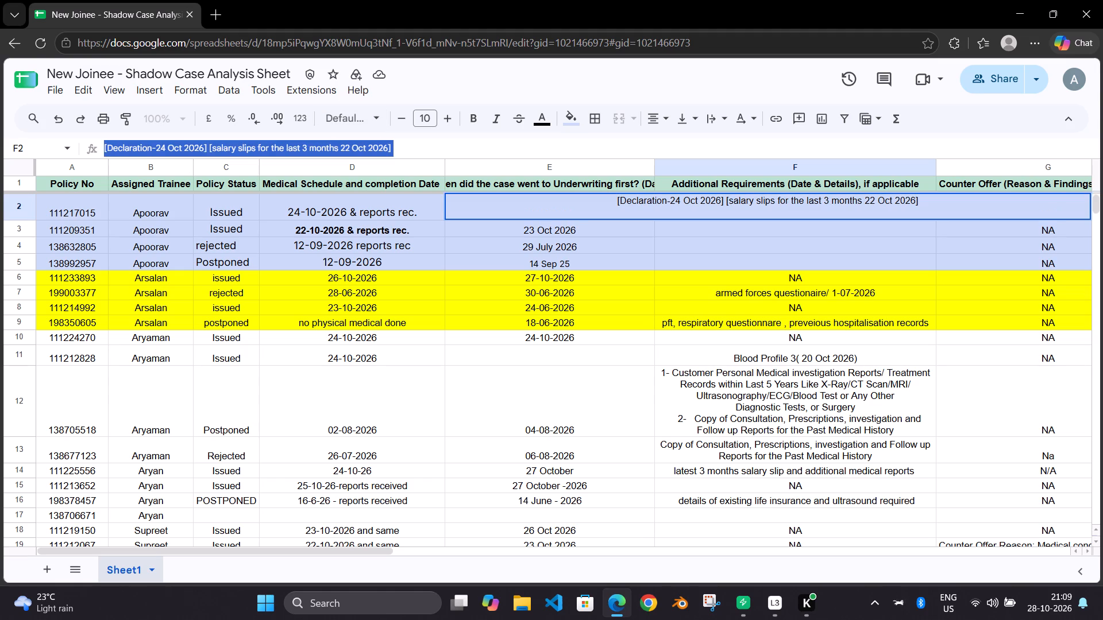
pyautogui.hotkey('ctrl', 'c')
pyautogui.moveTo(357, 551); pyautogui.dragTo(452, 556)
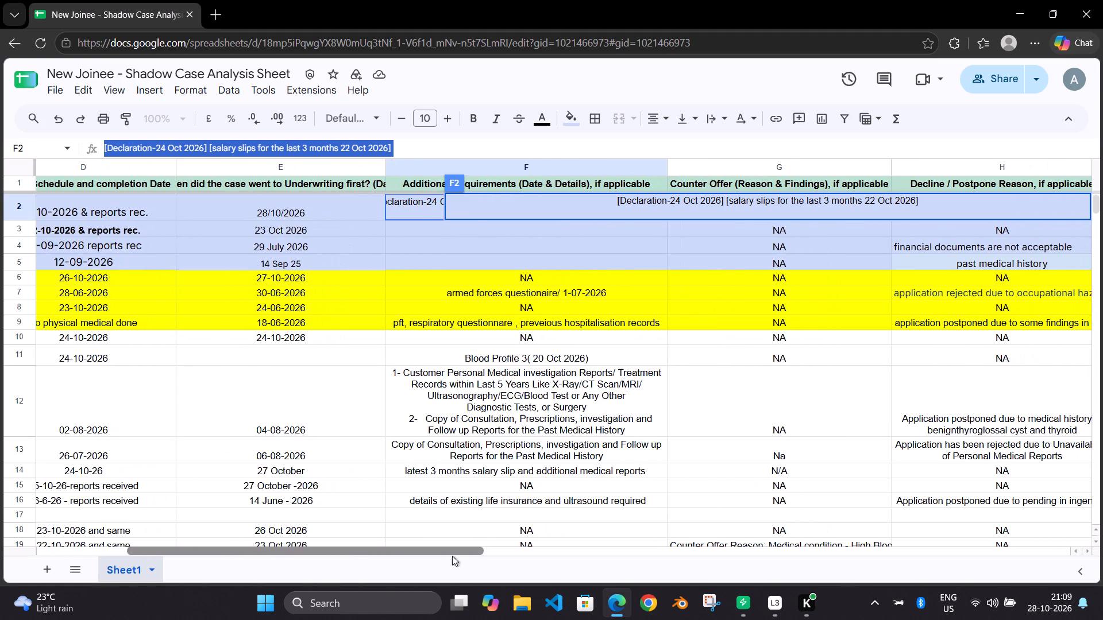
pyautogui.moveTo(452, 556); pyautogui.dragTo(640, 558)
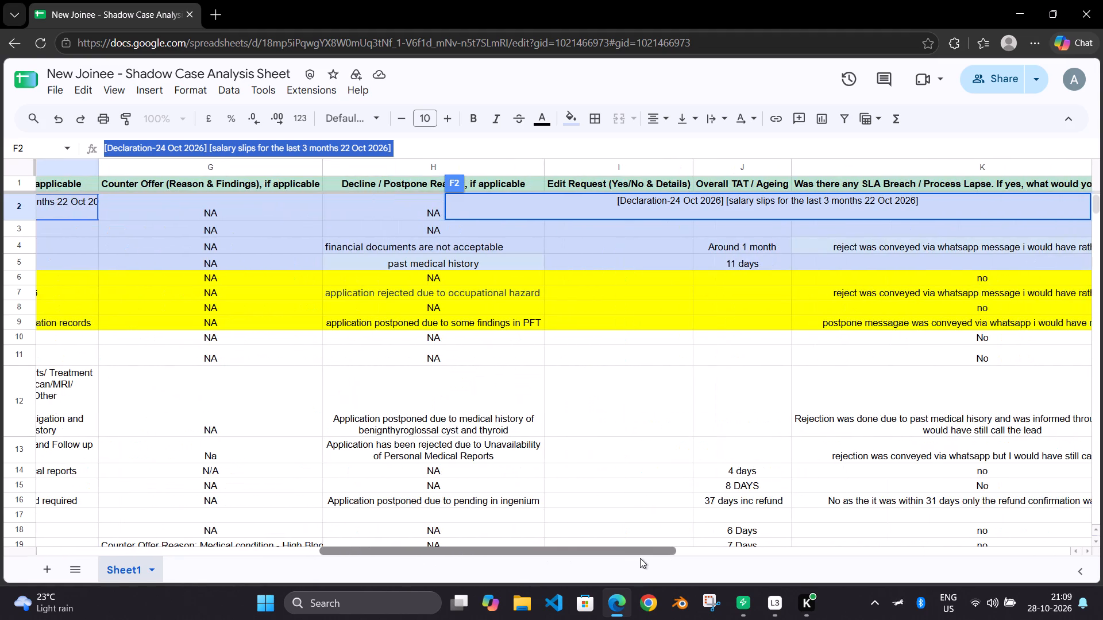
pyautogui.moveTo(640, 558); pyautogui.dragTo(618, 557)
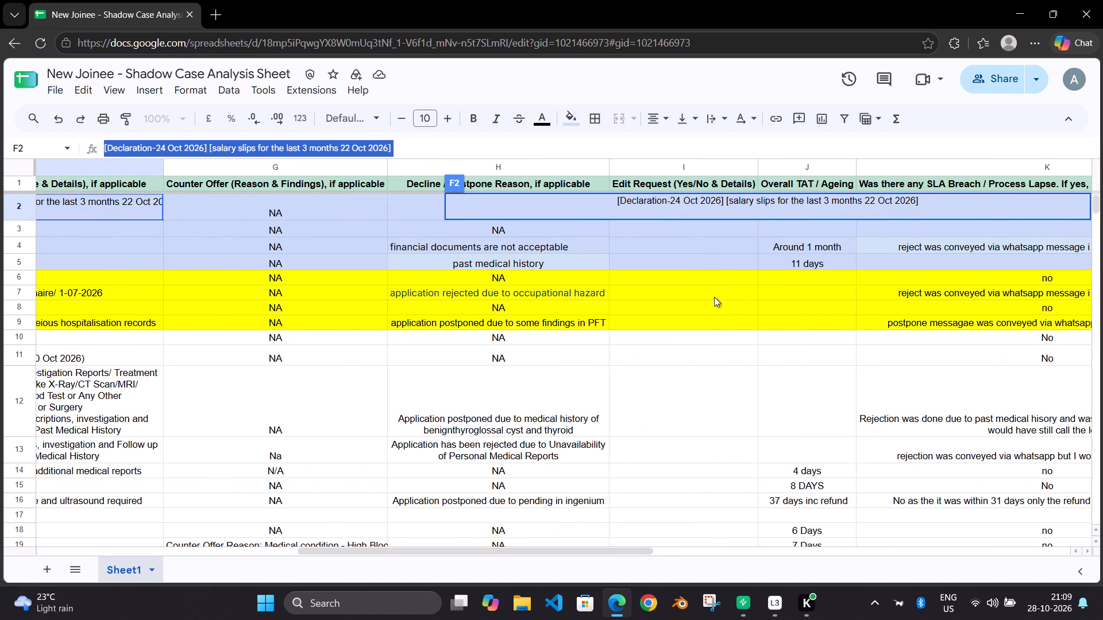
pyautogui.click(678, 207)
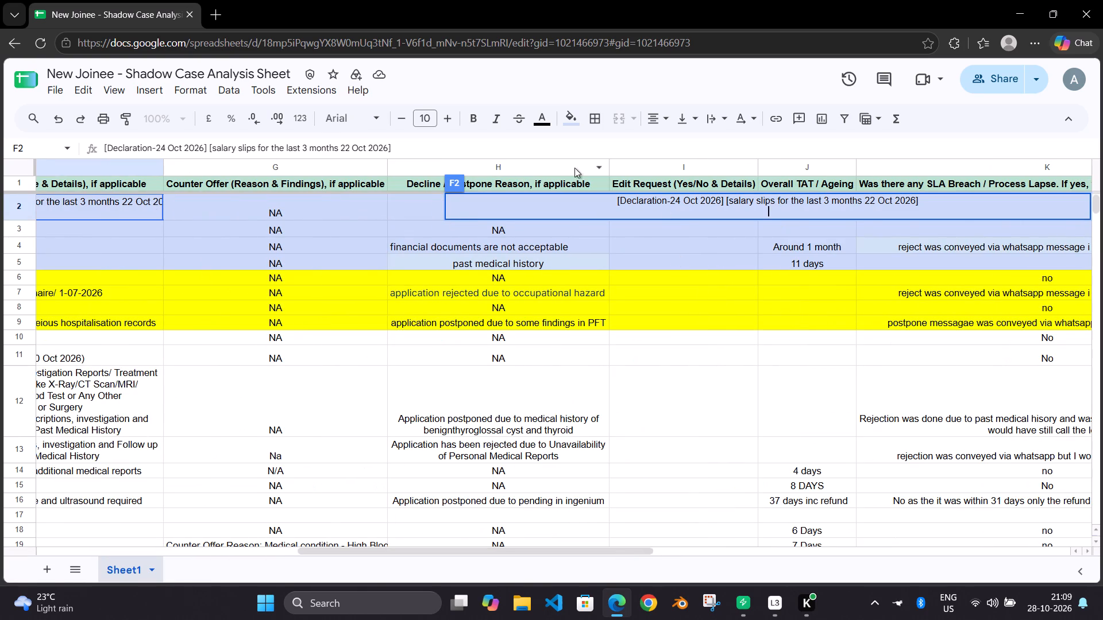
pyautogui.click(630, 179)
pyautogui.click(638, 205)
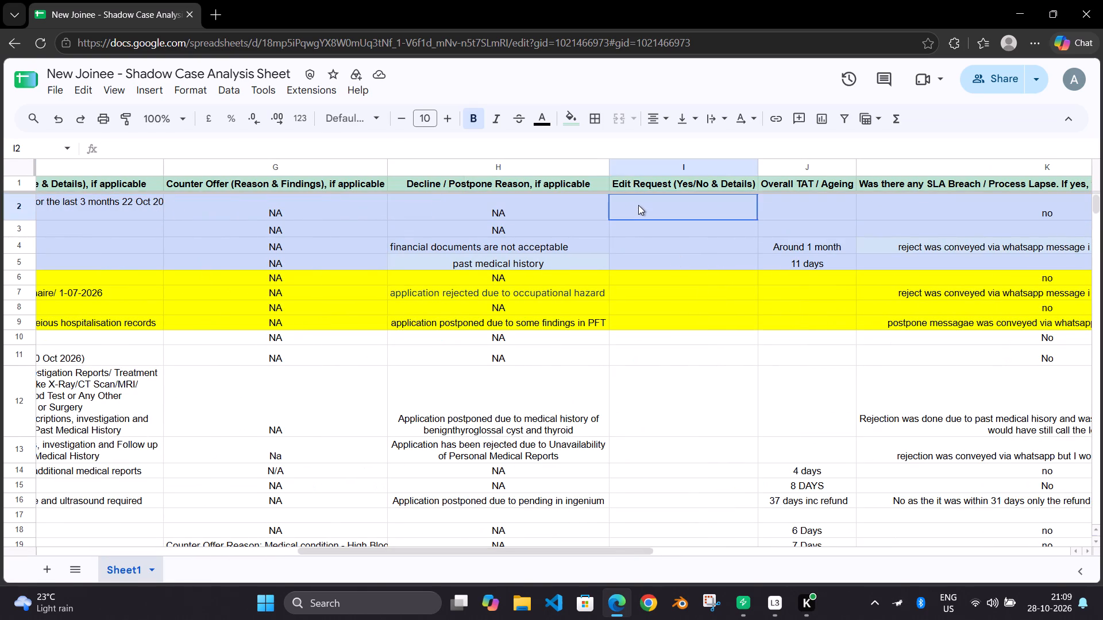
pyautogui.hotkey('ctrl', 'v')
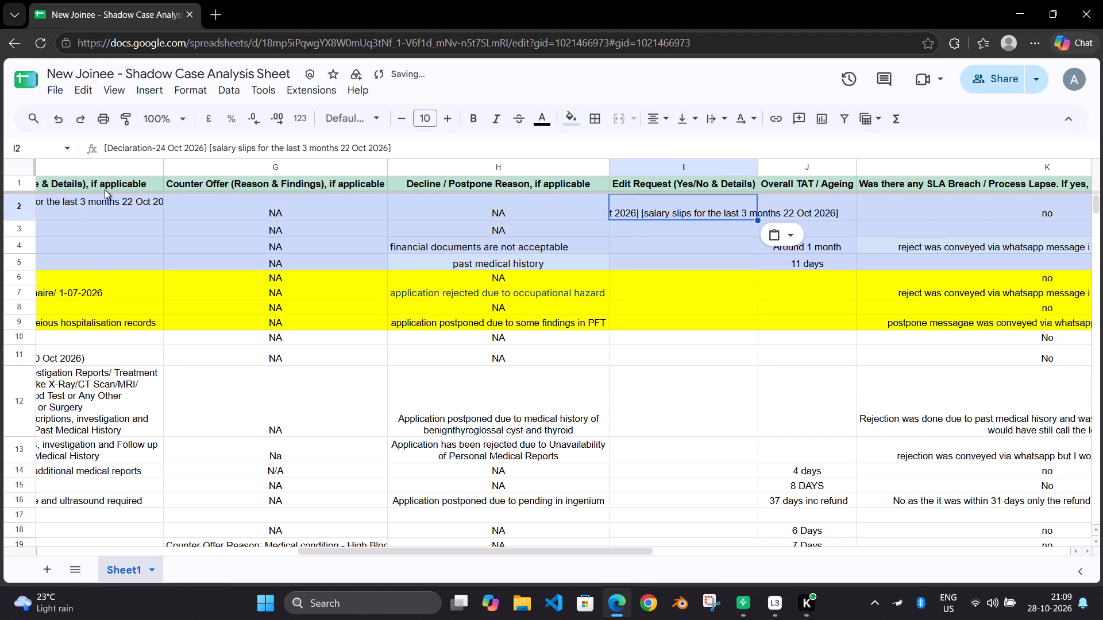
# Clear the declaration and salary slips text from Additional Requirements cell F2.
pyautogui.click(114, 208)
pyautogui.tripleClick(342, 146)
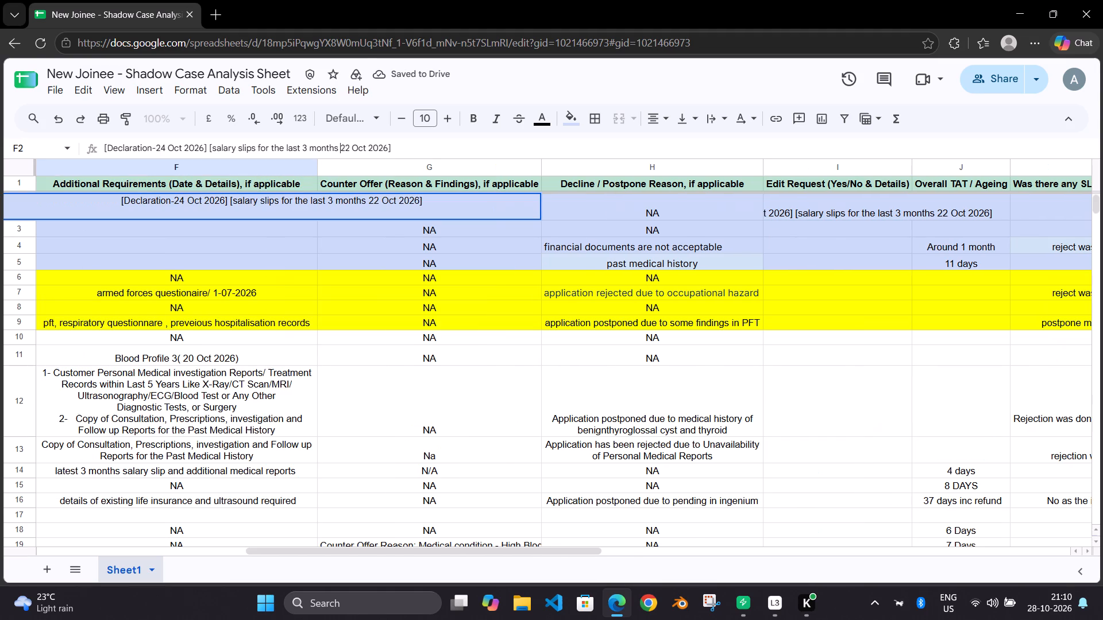
pyautogui.press('BackSpace')
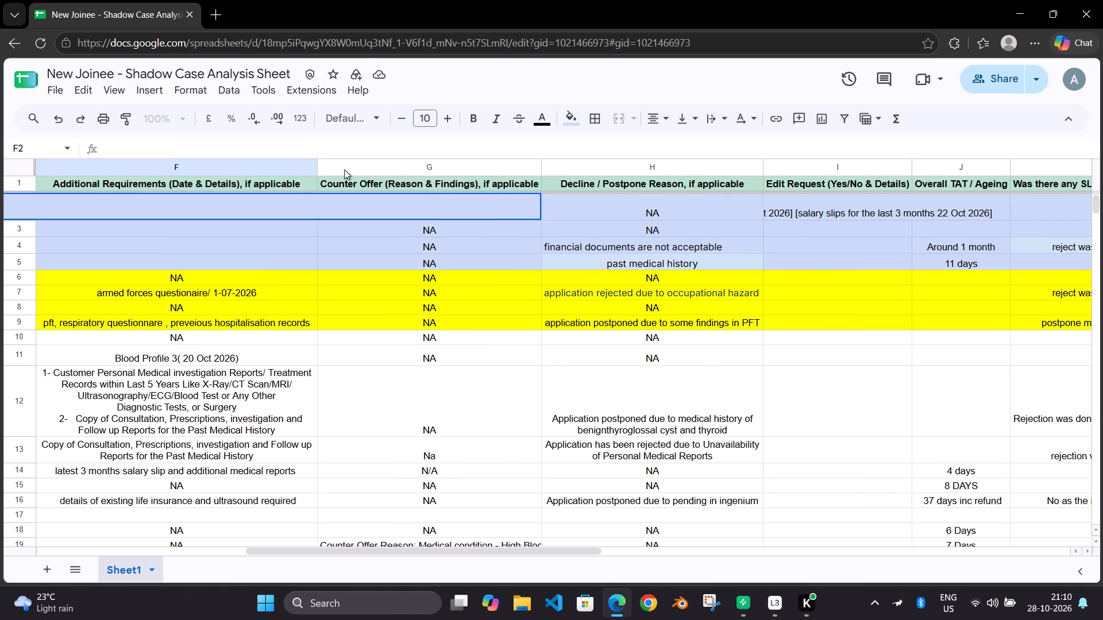
pyautogui.click(406, 135)
pyautogui.click(405, 140)
pyautogui.scroll(-3, 284, 312)
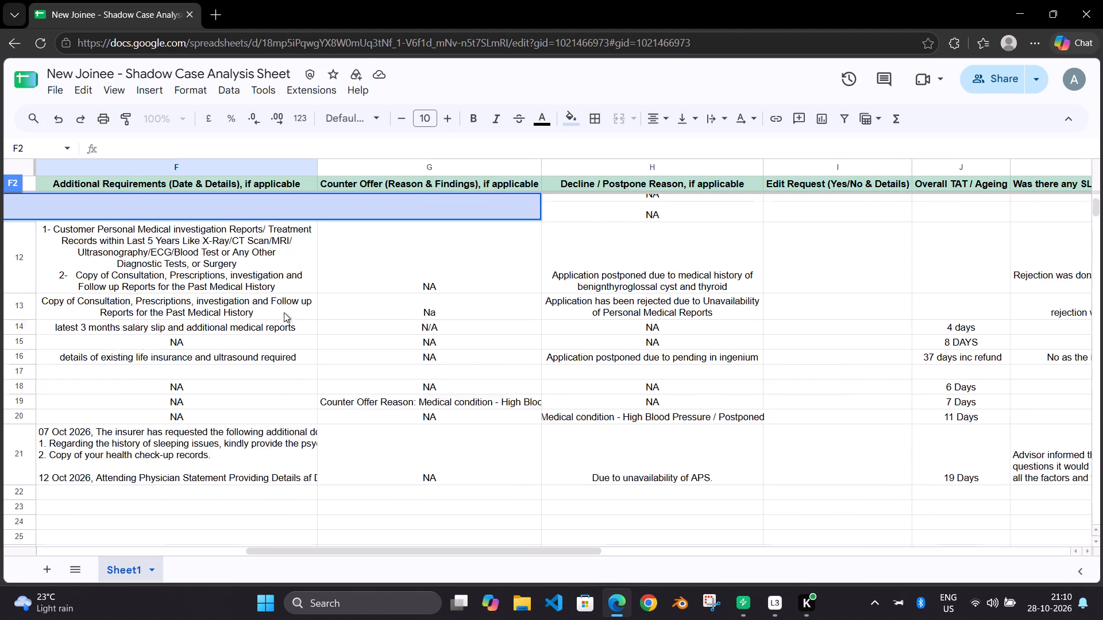
pyautogui.scroll(7, 284, 312)
pyautogui.click(351, 160)
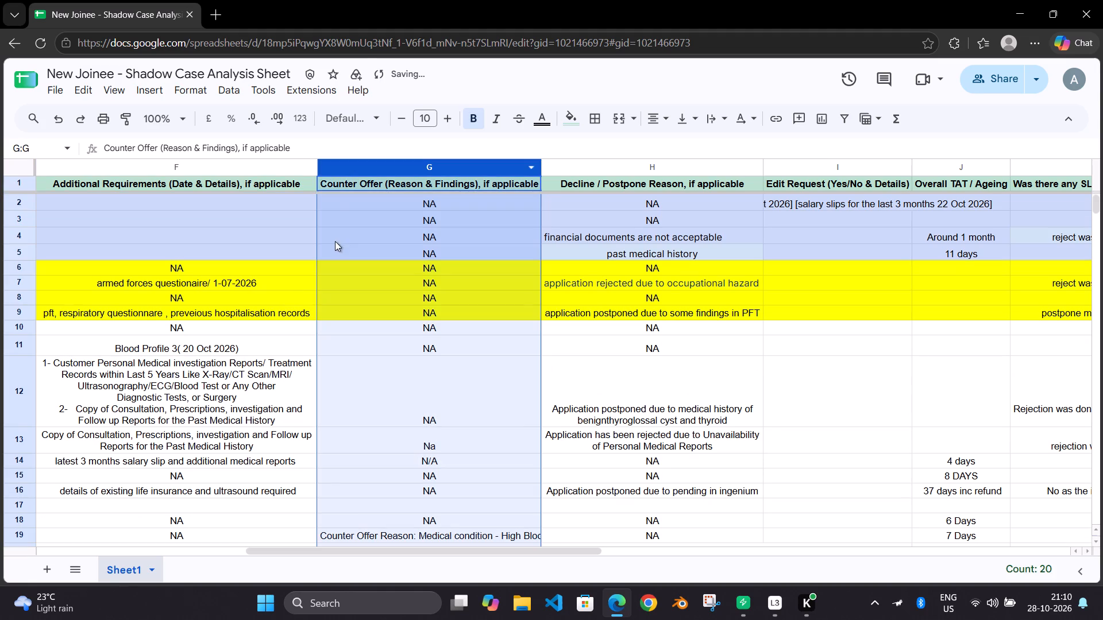
# Review the Additional Requirements, Edit Request and Overall TAT / Ageing columns for the blue-shaded rows 2 to 5.
pyautogui.click(221, 227)
pyautogui.scroll(-2, 259, 378)
pyautogui.scroll(3, 259, 378)
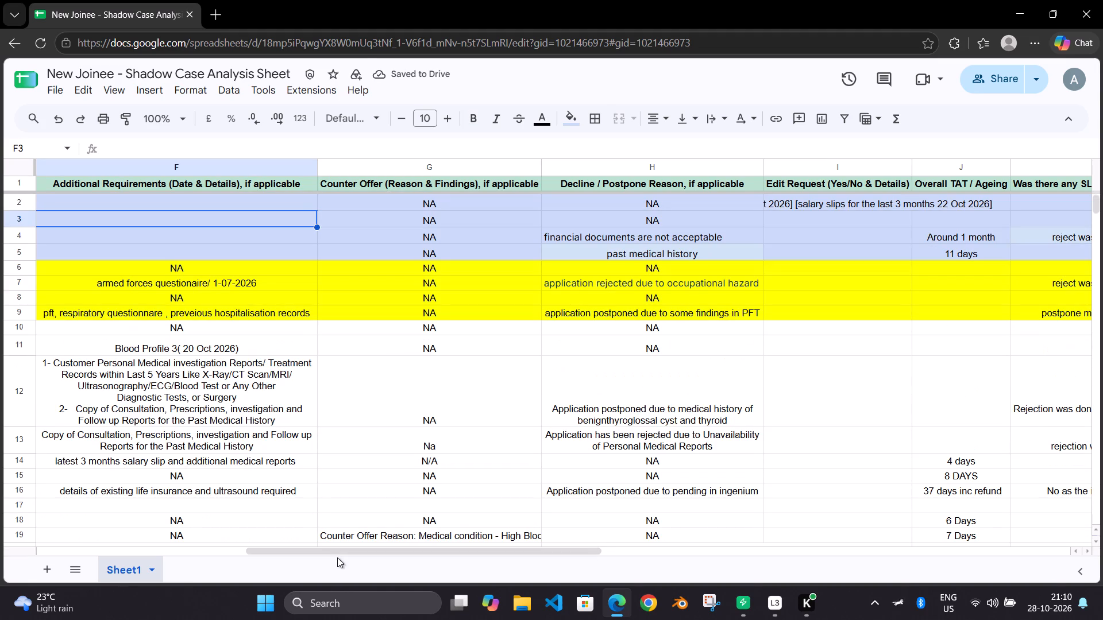
pyautogui.moveTo(340, 553); pyautogui.dragTo(206, 555)
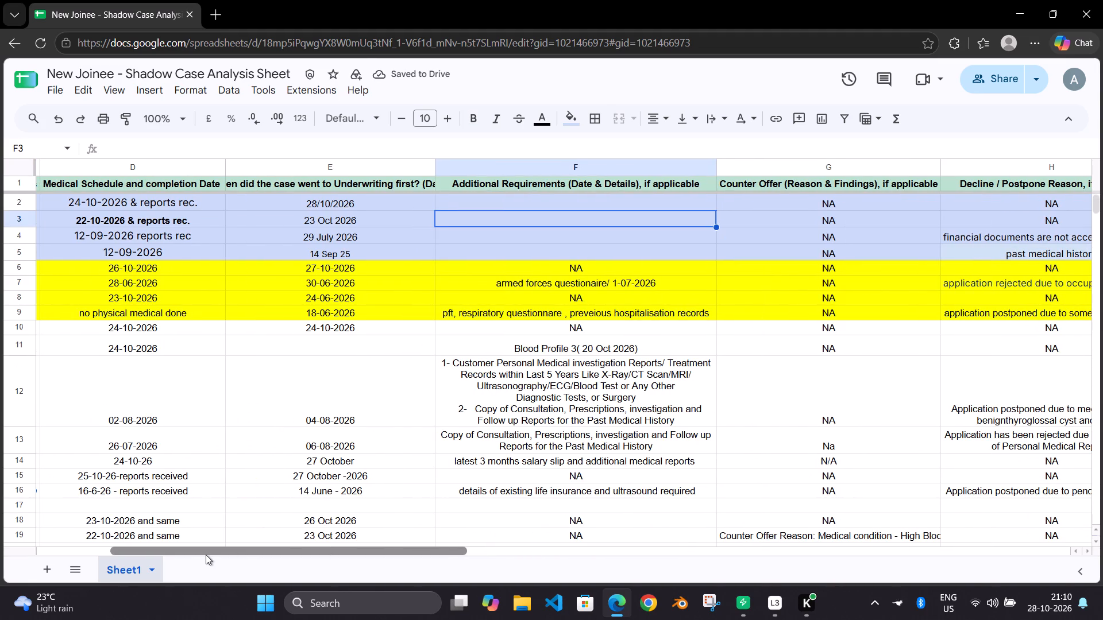
pyautogui.moveTo(206, 555); pyautogui.dragTo(340, 559)
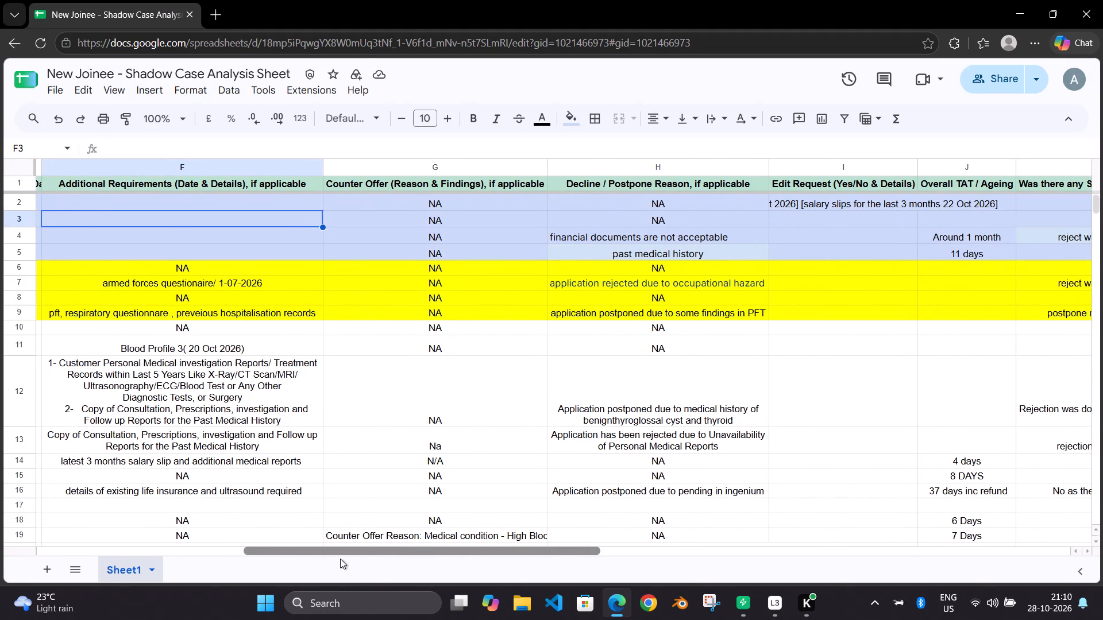
pyautogui.moveTo(340, 559); pyautogui.dragTo(368, 555)
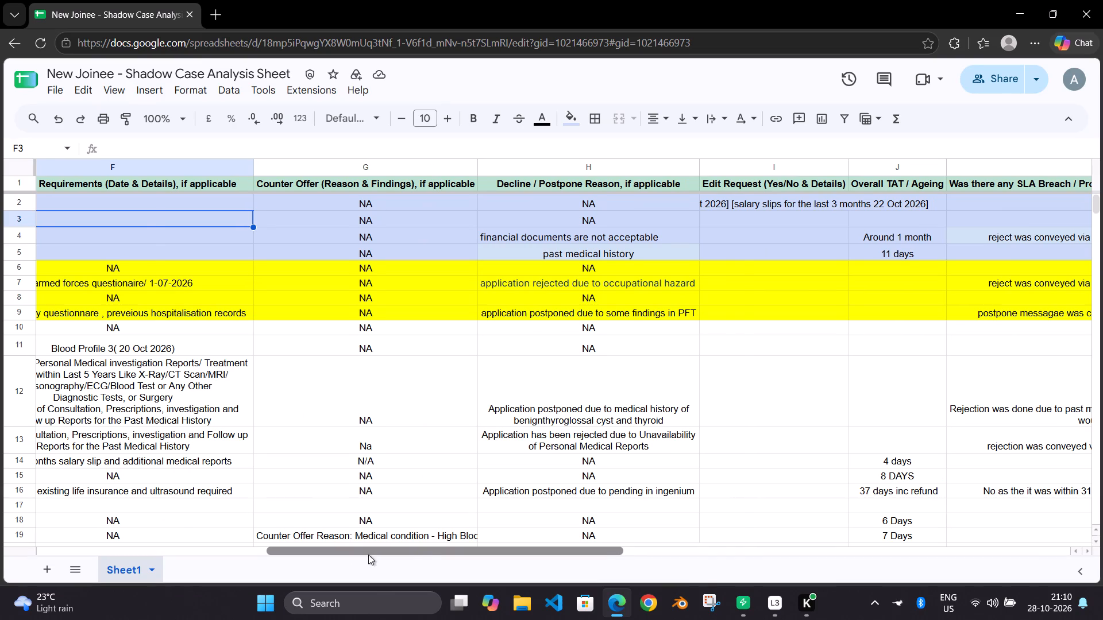
pyautogui.moveTo(368, 555); pyautogui.dragTo(430, 554)
pyautogui.click(674, 236)
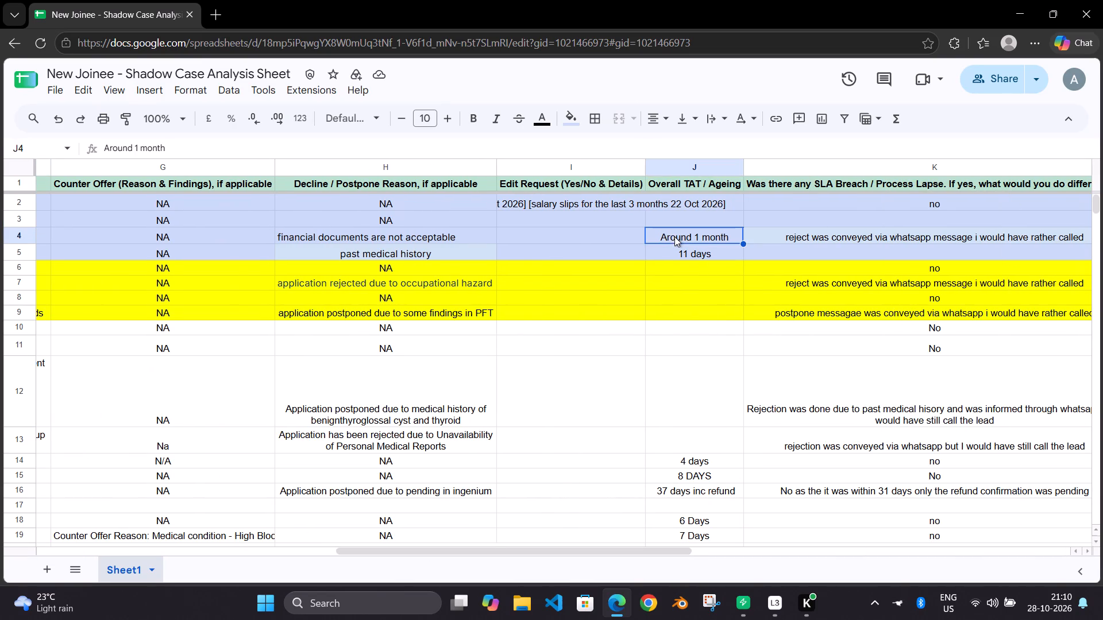
pyautogui.click(684, 220)
pyautogui.click(633, 184)
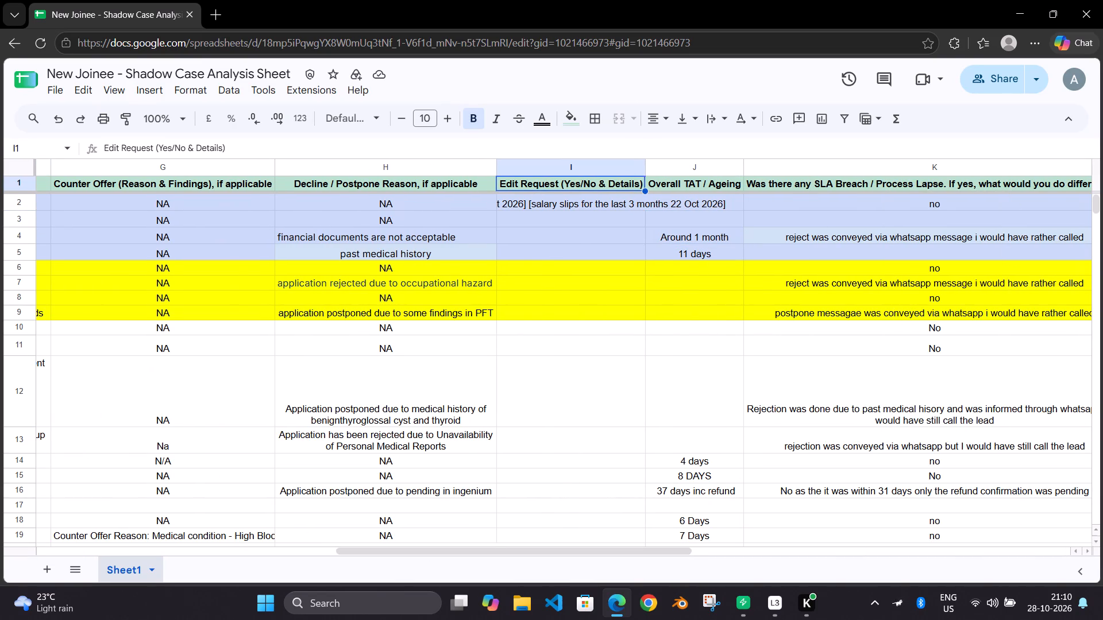
pyautogui.click(647, 204)
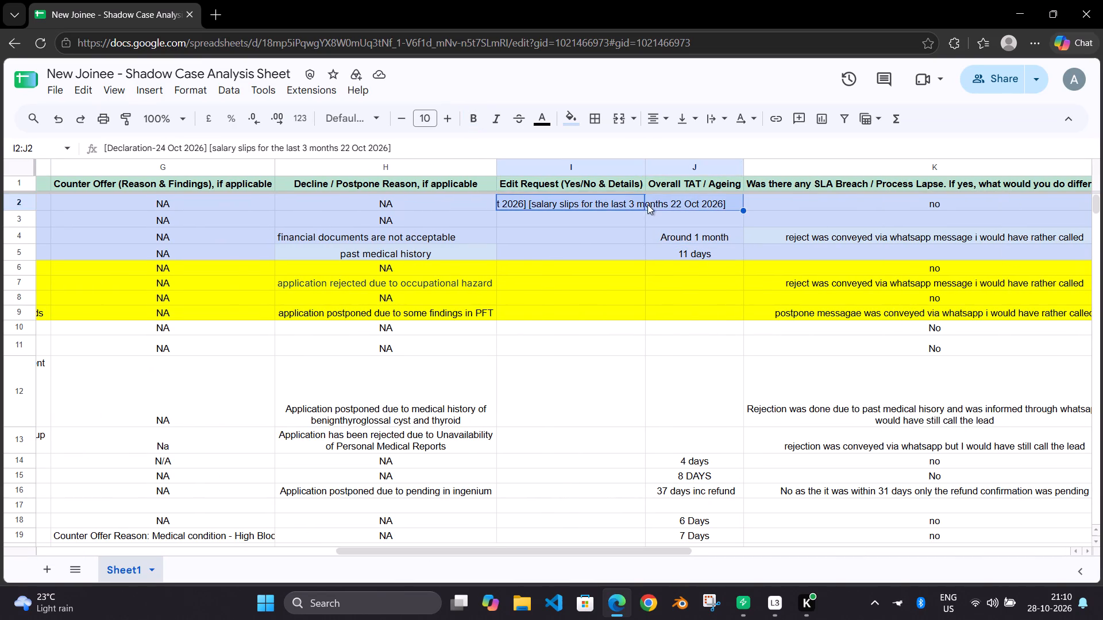
pyautogui.click(701, 201)
pyautogui.click(698, 225)
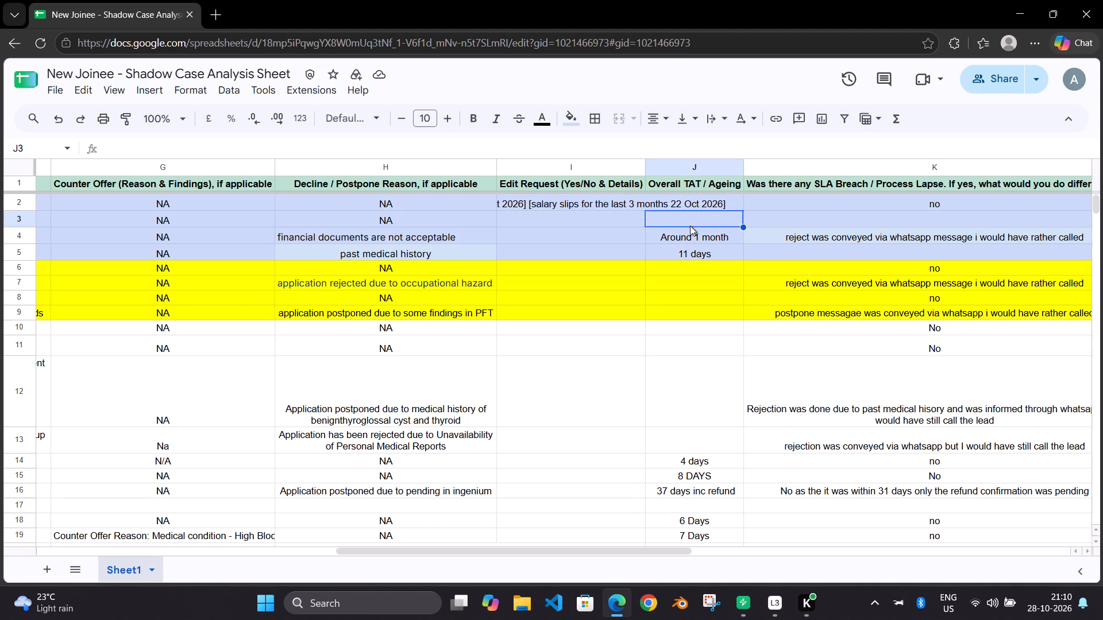
pyautogui.click(549, 212)
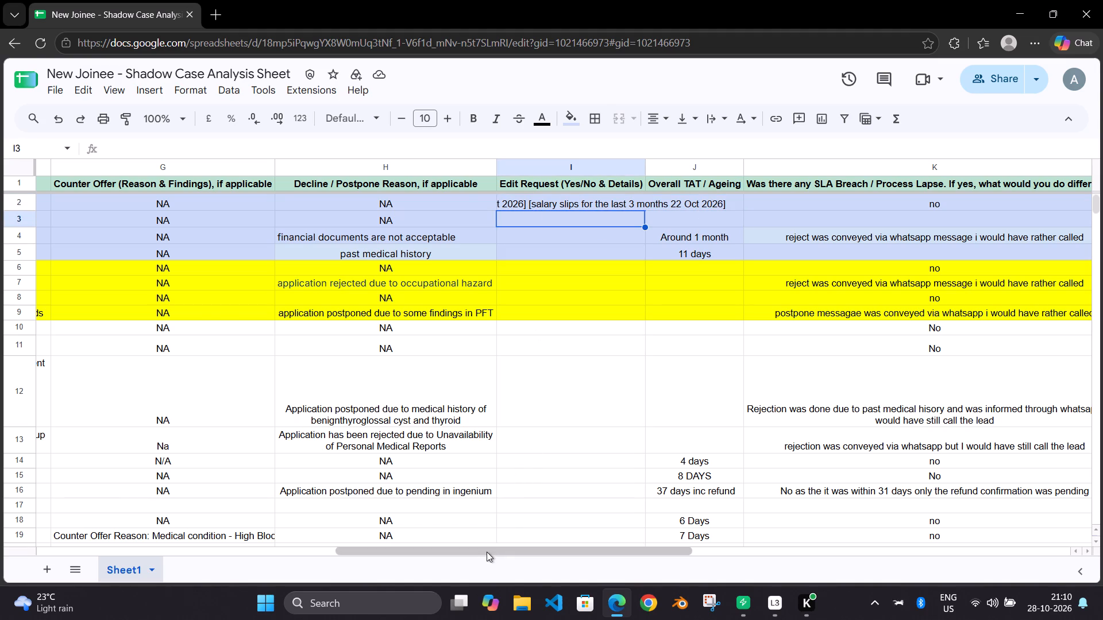
pyautogui.moveTo(487, 551); pyautogui.dragTo(183, 553)
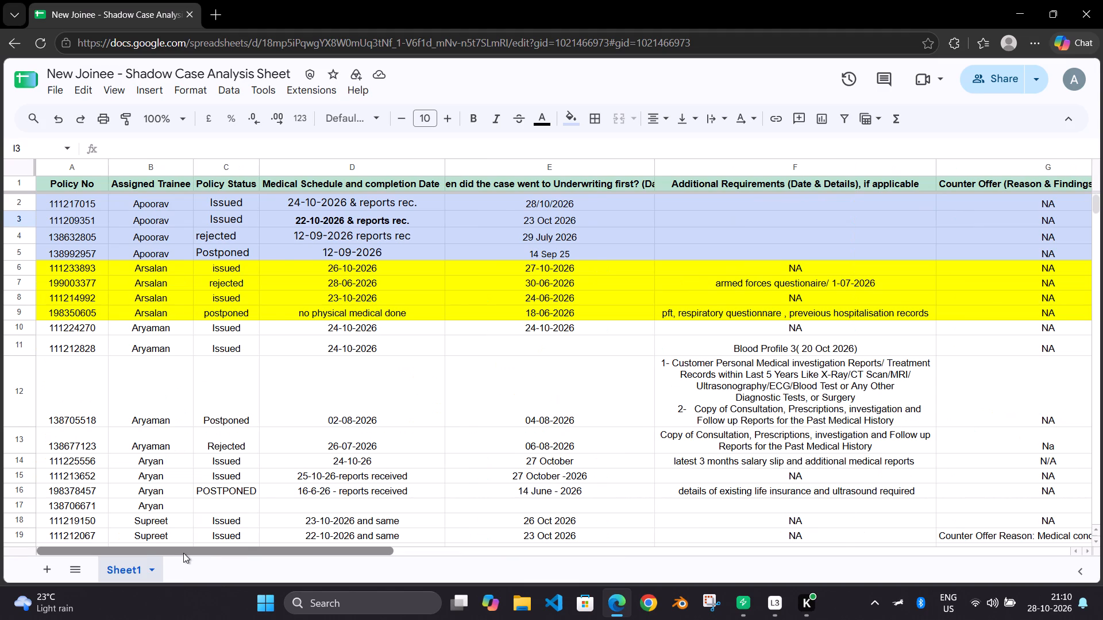
# Open the Ditto HQ bookmark in a new browser tab.
pyautogui.moveTo(183, 553); pyautogui.dragTo(222, 553)
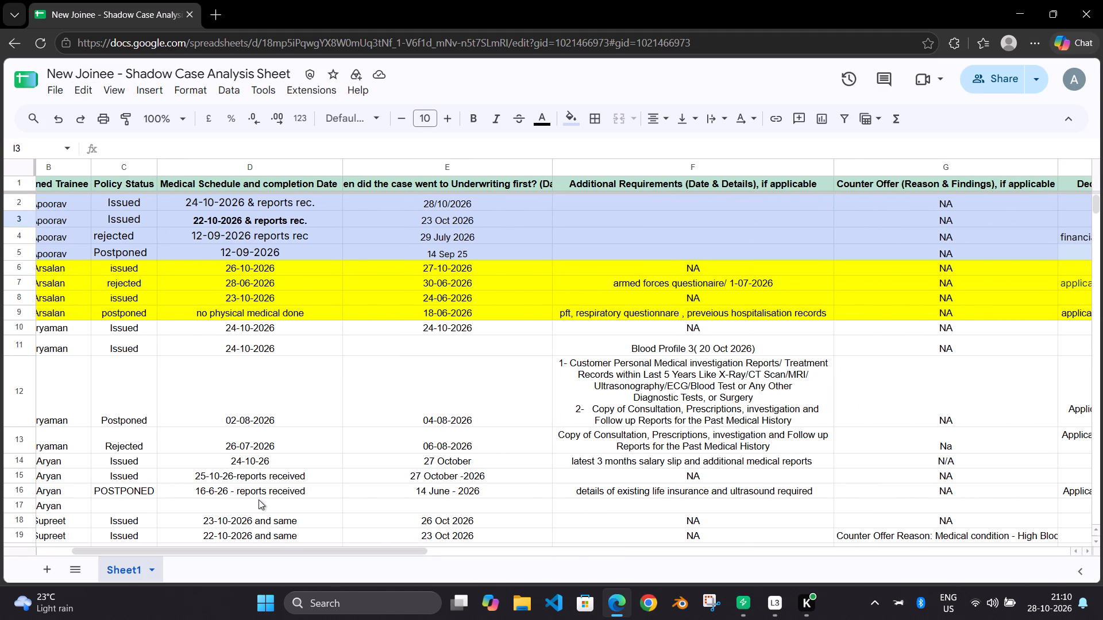
pyautogui.click(213, 11)
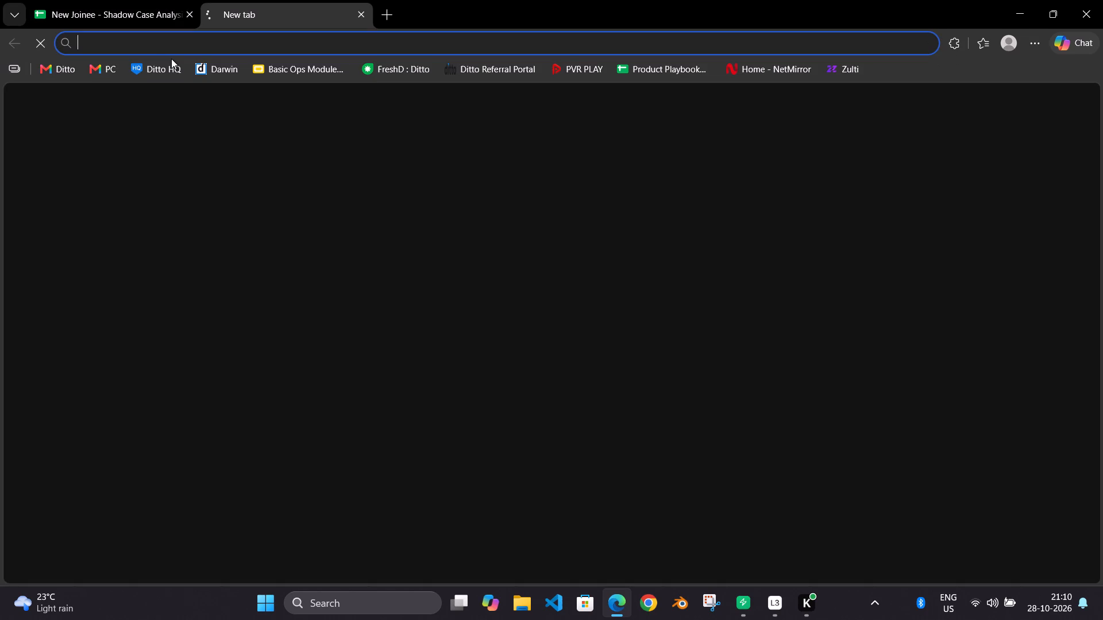
pyautogui.click(159, 72)
# Return to the Shadow Case Analysis Sheet and copy the policy number from cell A2.
pyautogui.click(145, 0)
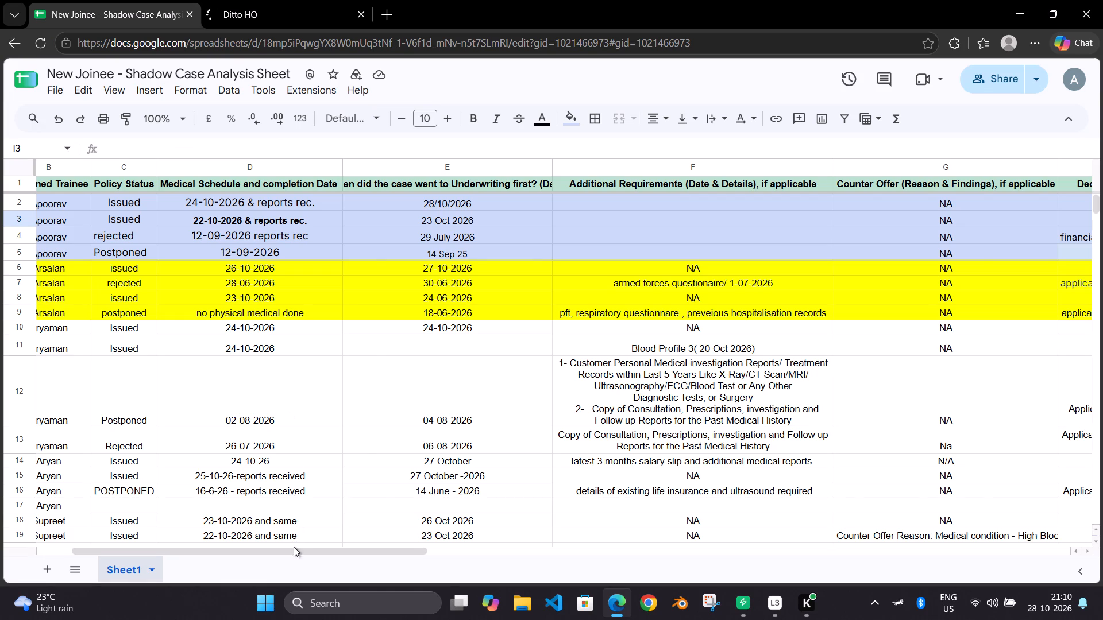
pyautogui.moveTo(294, 548); pyautogui.dragTo(204, 541)
pyautogui.doubleClick(77, 200)
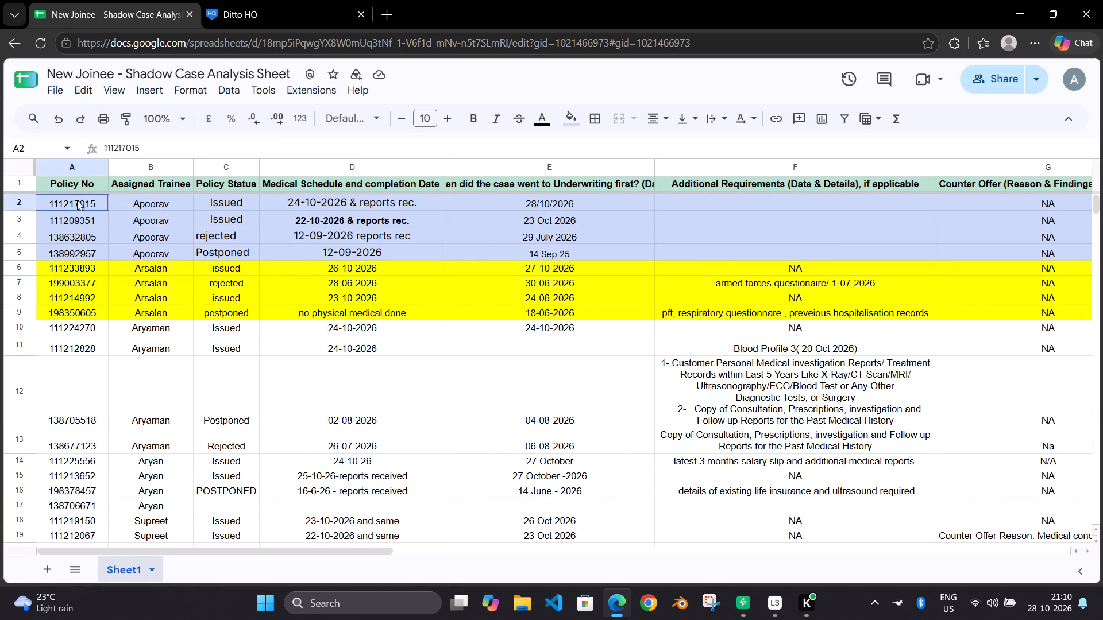
pyautogui.doubleClick(129, 142)
pyautogui.rightClick(129, 142)
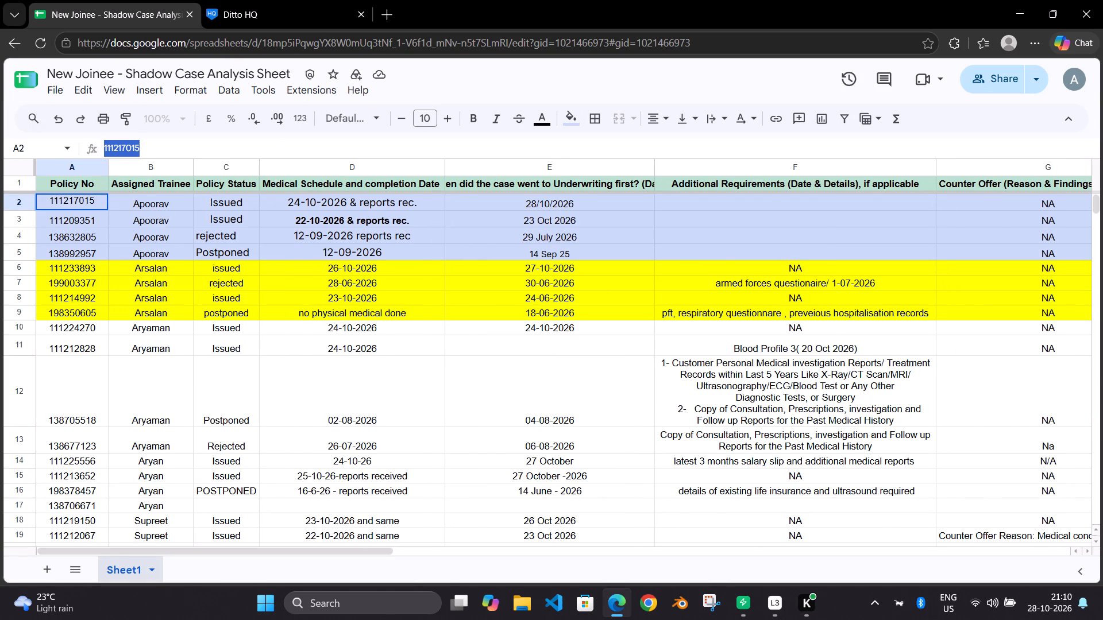
pyautogui.click(190, 245)
# Switch to Ditto HQ, open the Term Applications list under Term Operations and clear all its filters.
pyautogui.click(308, 0)
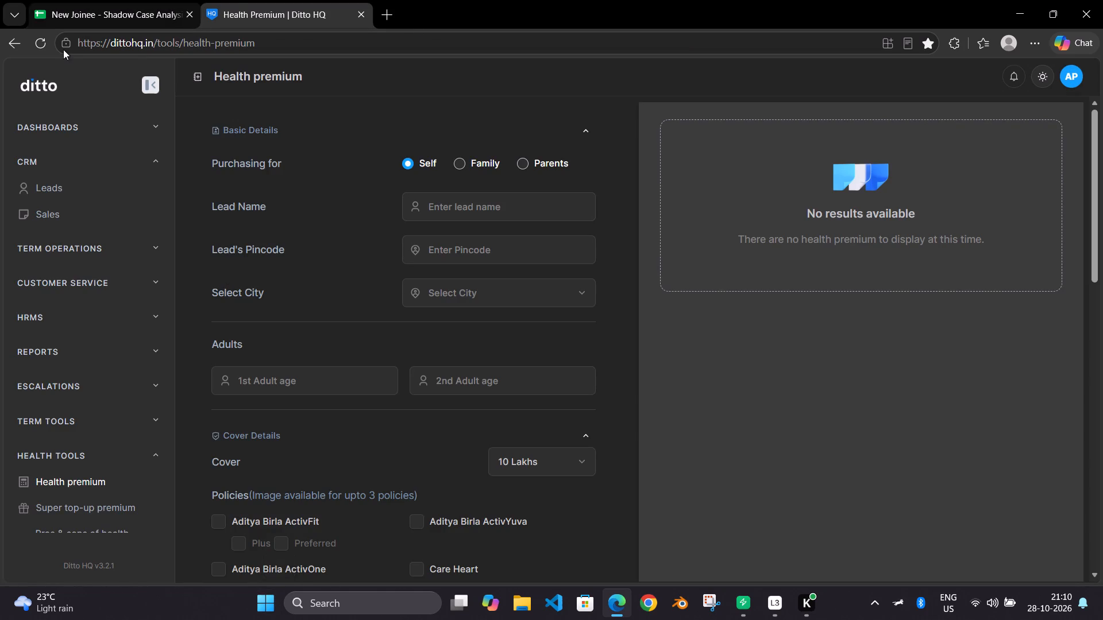
pyautogui.click(119, 243)
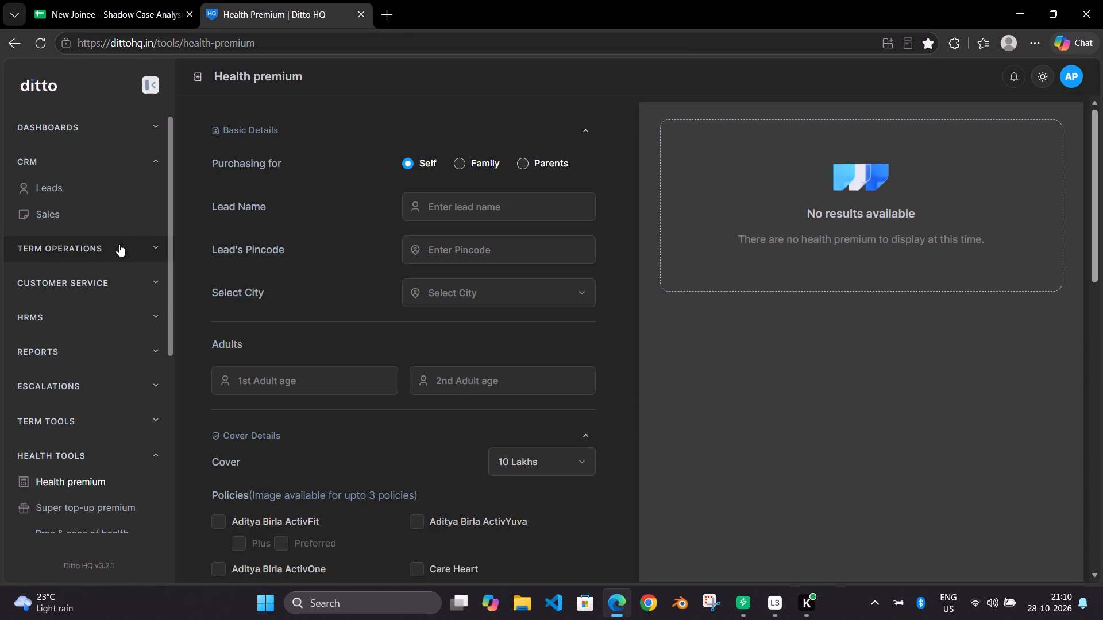
pyautogui.click(94, 279)
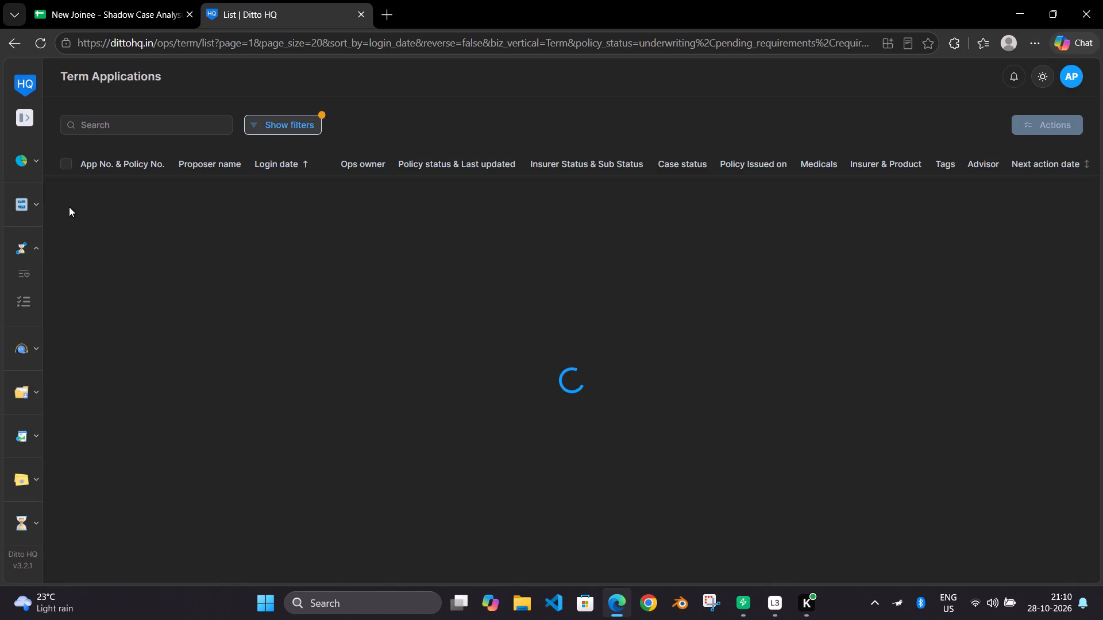
pyautogui.click(112, 129)
pyautogui.click(290, 130)
pyautogui.click(349, 124)
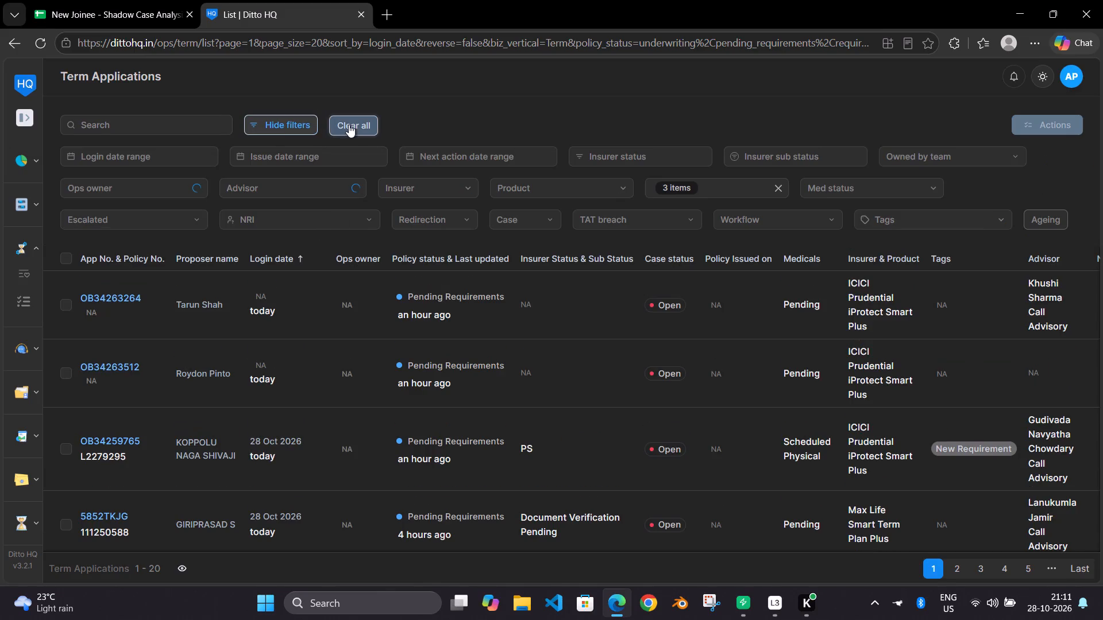
# Search the term applications for the copied policy number and open the matching application profile.
pyautogui.rightClick(100, 128)
pyautogui.rightClick(113, 119)
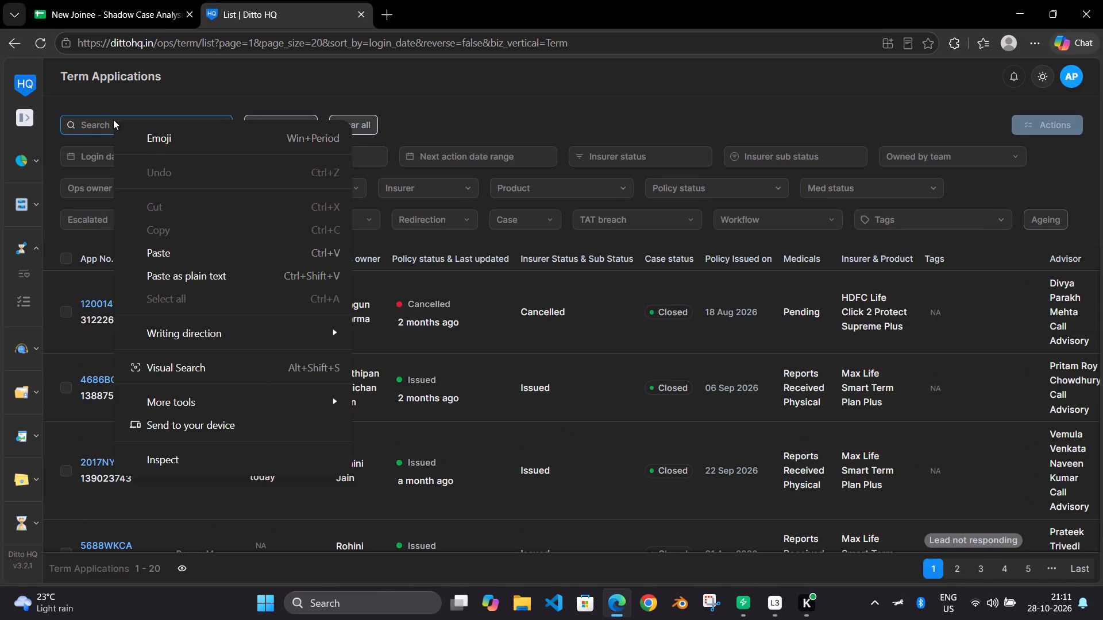
pyautogui.click(157, 251)
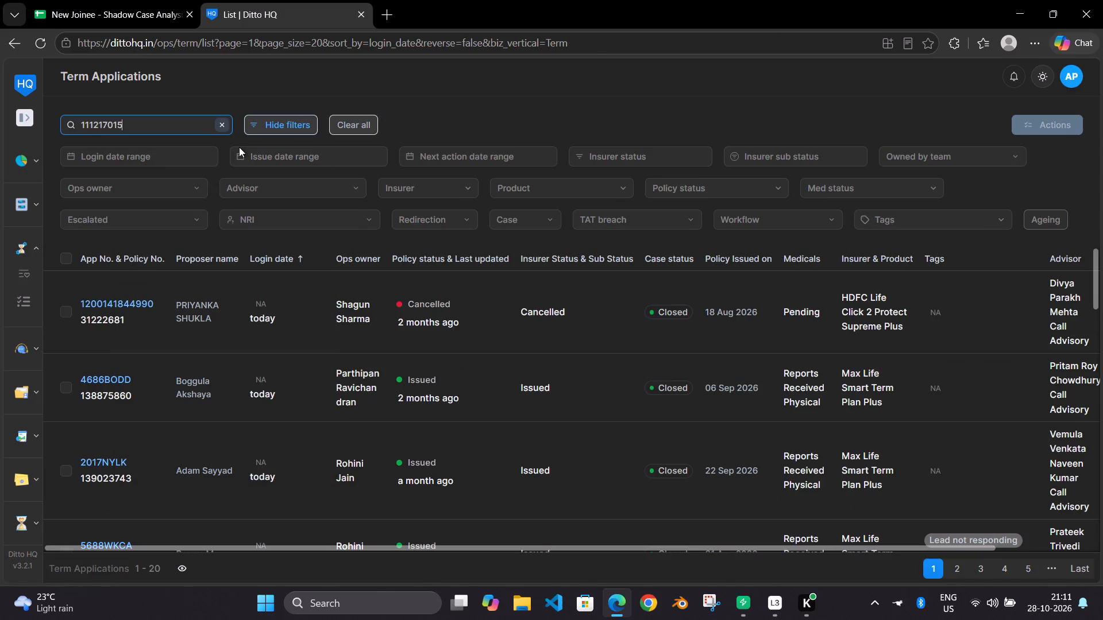
pyautogui.click(87, 285)
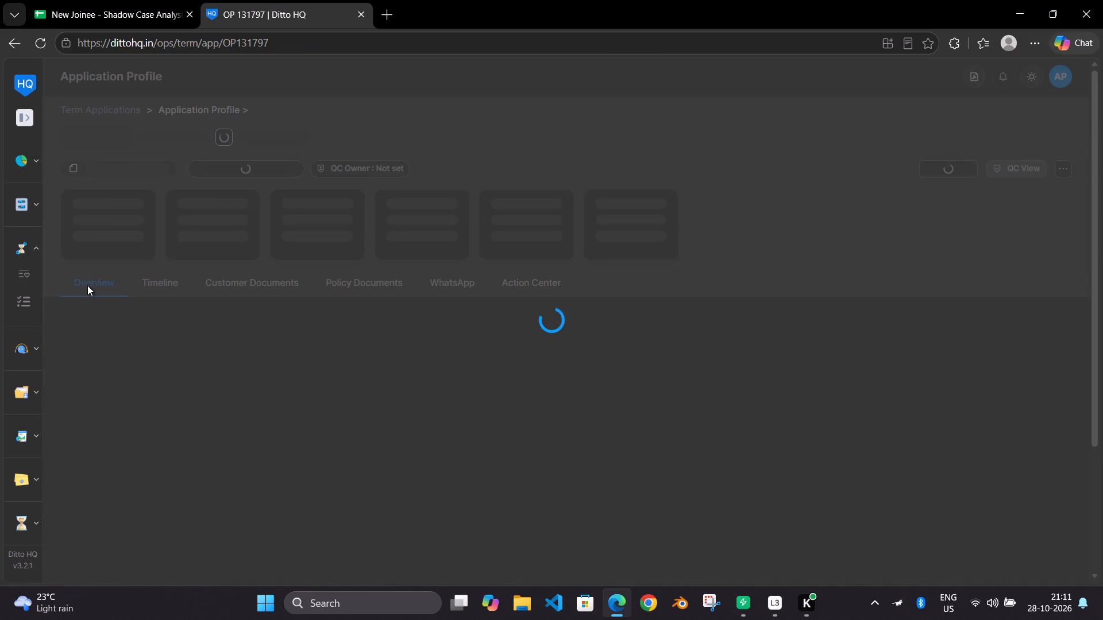
# Review the application's Internal Requirements and Customer Requirements, checking each requirement's details, raised date and status.
pyautogui.scroll(-1, 299, 411)
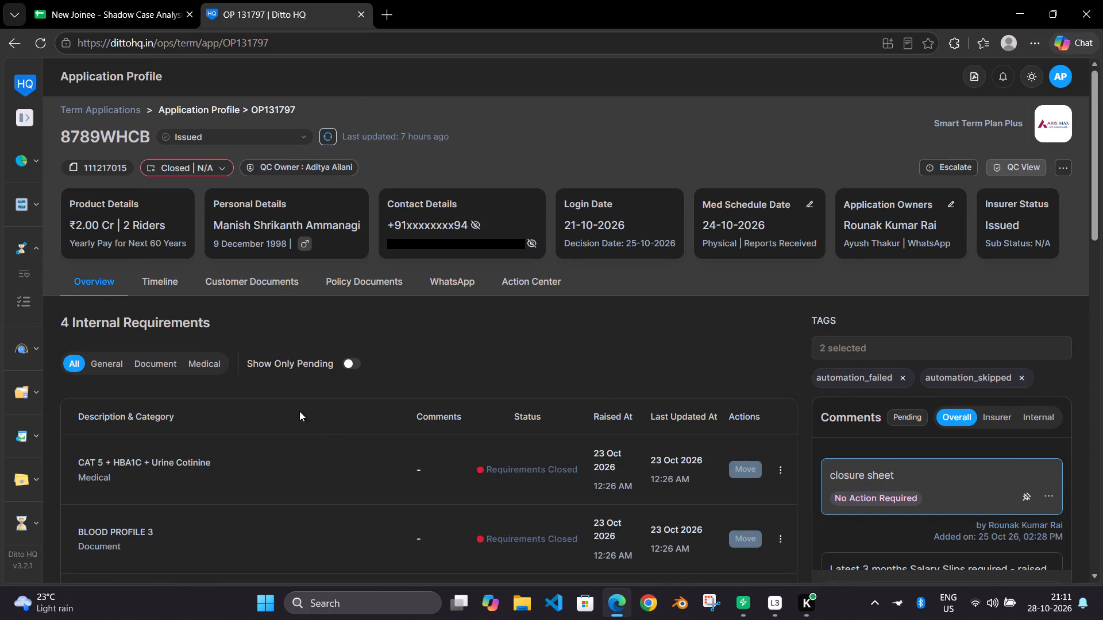
pyautogui.scroll(-2, 299, 411)
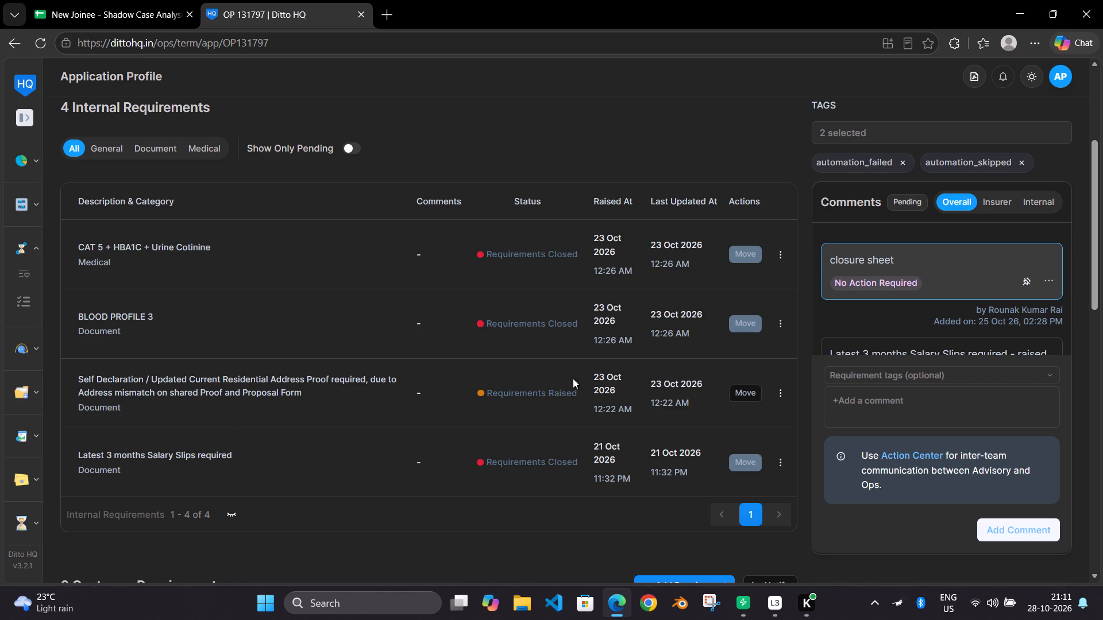
pyautogui.scroll(-5, 443, 455)
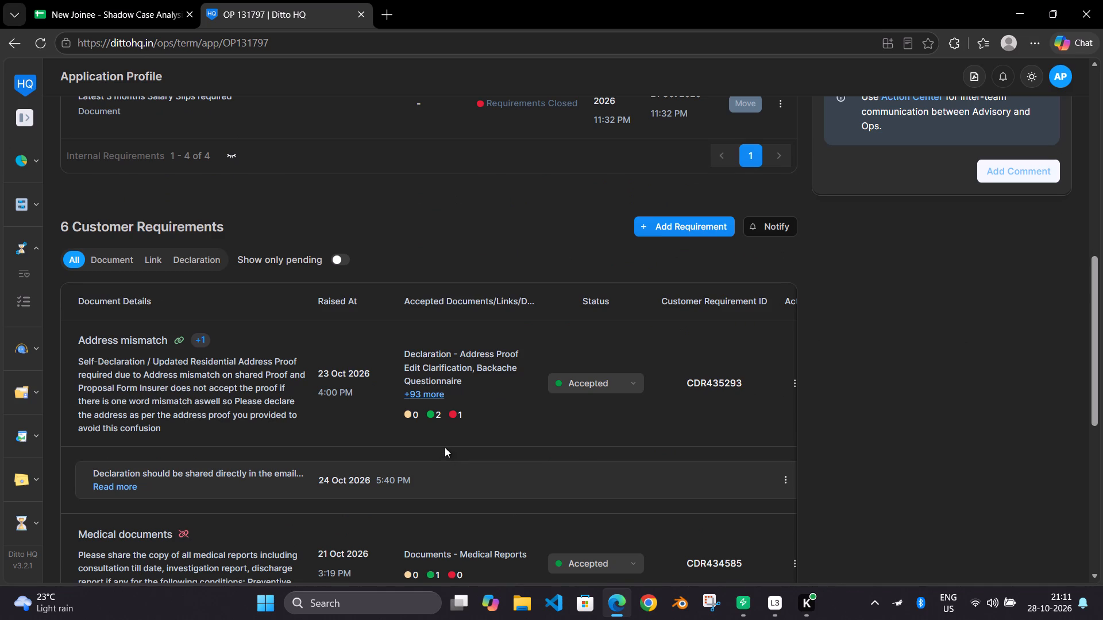
pyautogui.scroll(-3, 445, 447)
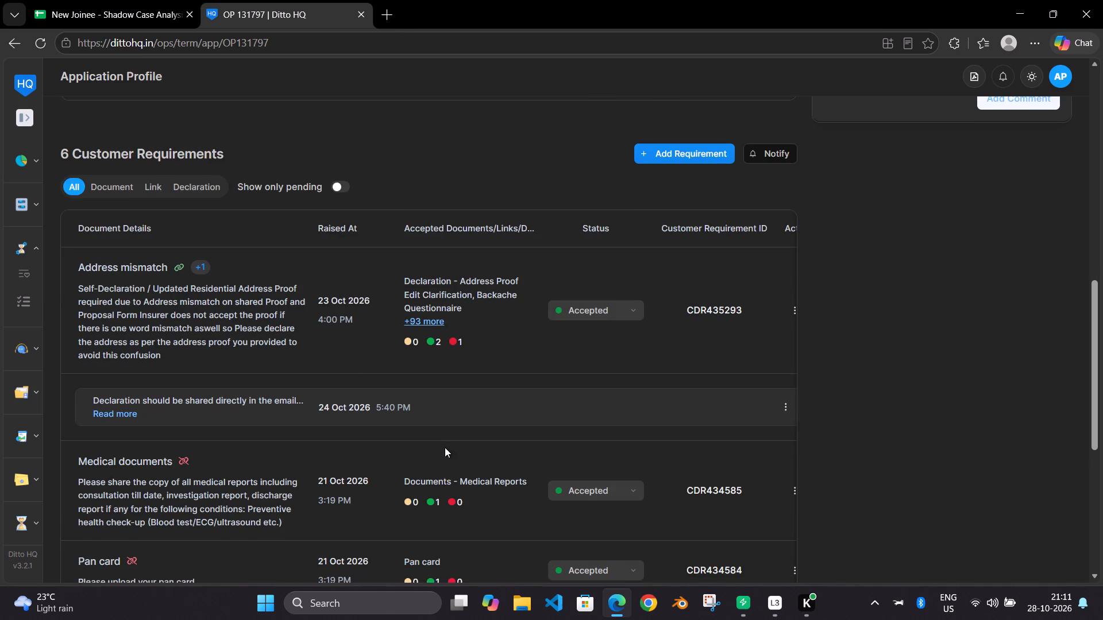
pyautogui.scroll(-7, 445, 447)
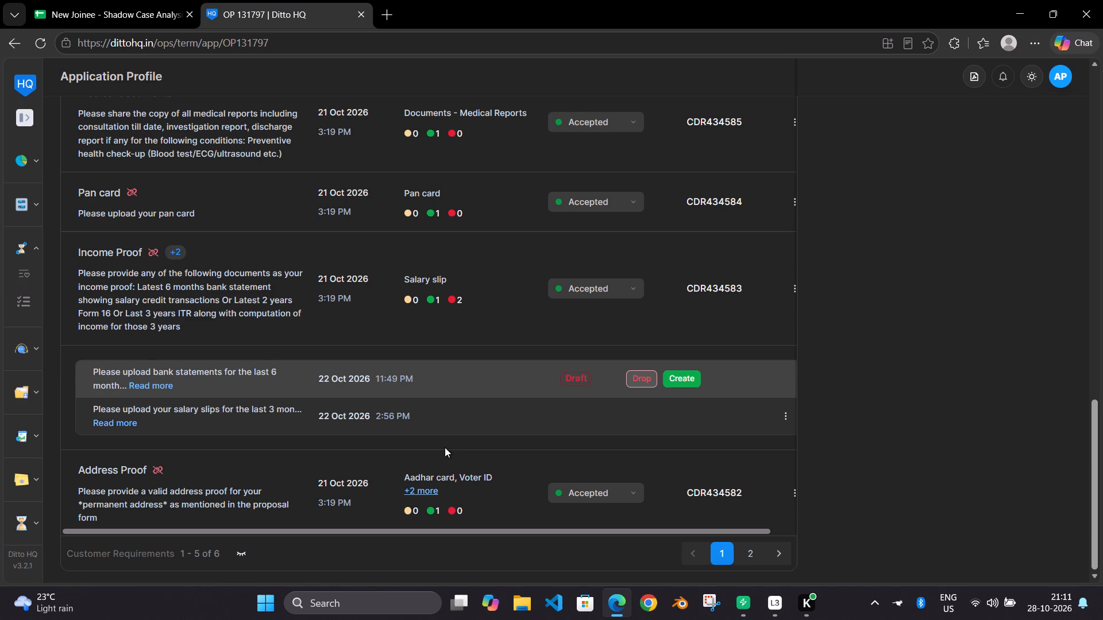
pyautogui.scroll(-4, 445, 447)
pyautogui.scroll(5, 445, 447)
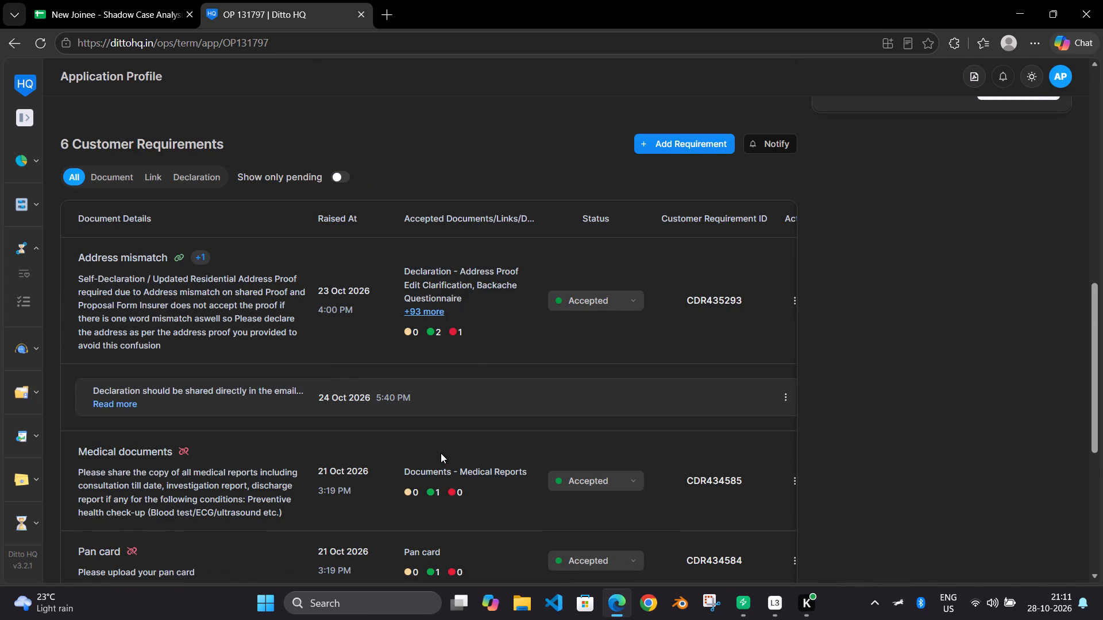
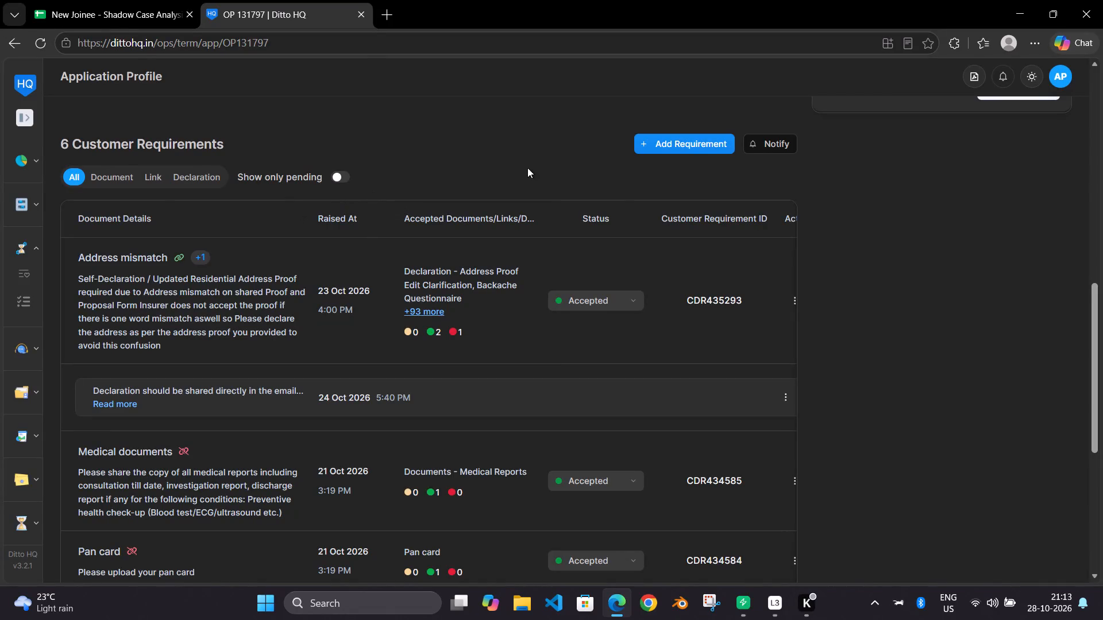
# Examine the rest of the application's Customer Requirements, including the PAN card, income proof and address proof entries and their follow-up notes.
pyautogui.scroll(-5, 464, 334)
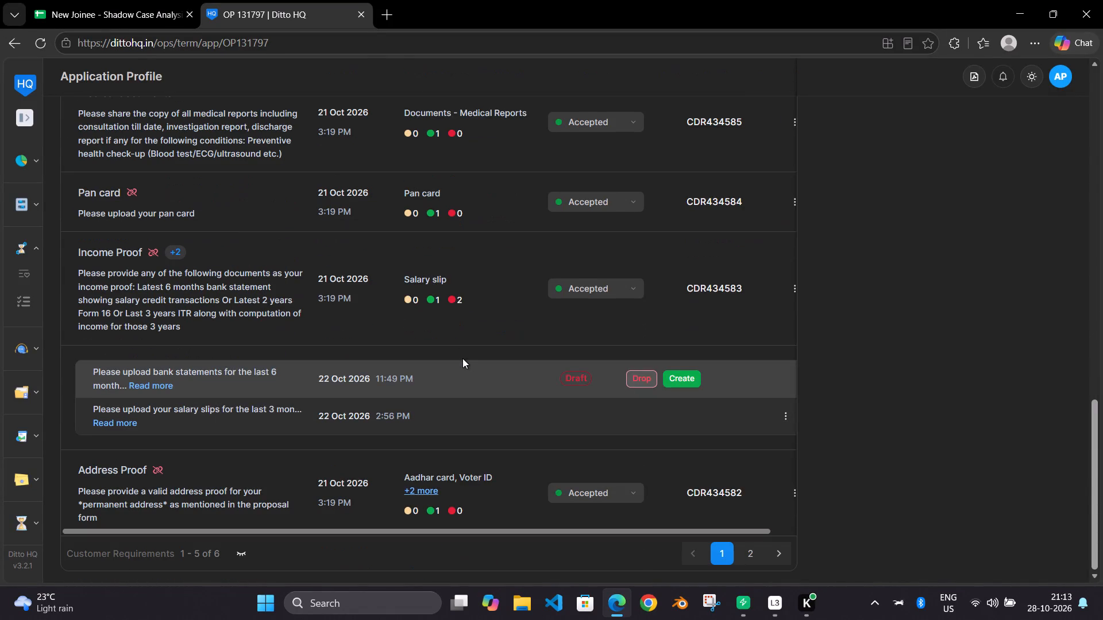
pyautogui.scroll(-3, 462, 358)
pyautogui.scroll(4, 462, 358)
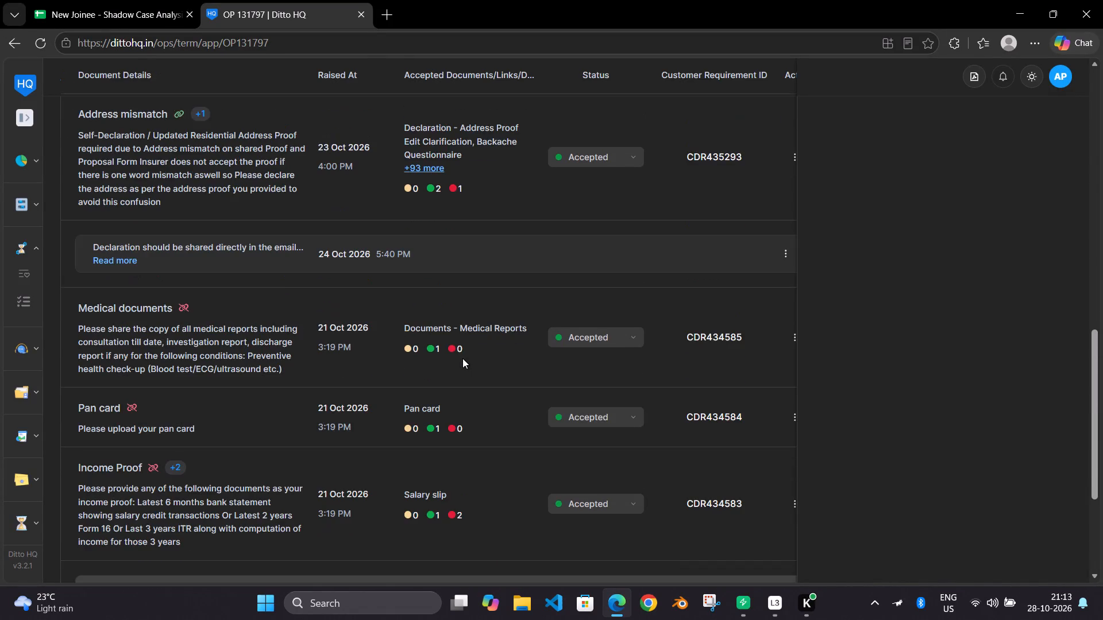
pyautogui.scroll(8, 462, 358)
pyautogui.scroll(-1, 462, 358)
# Open the application's Customer Documents to view the submitted document categories and their statuses.
pyautogui.scroll(1, 462, 358)
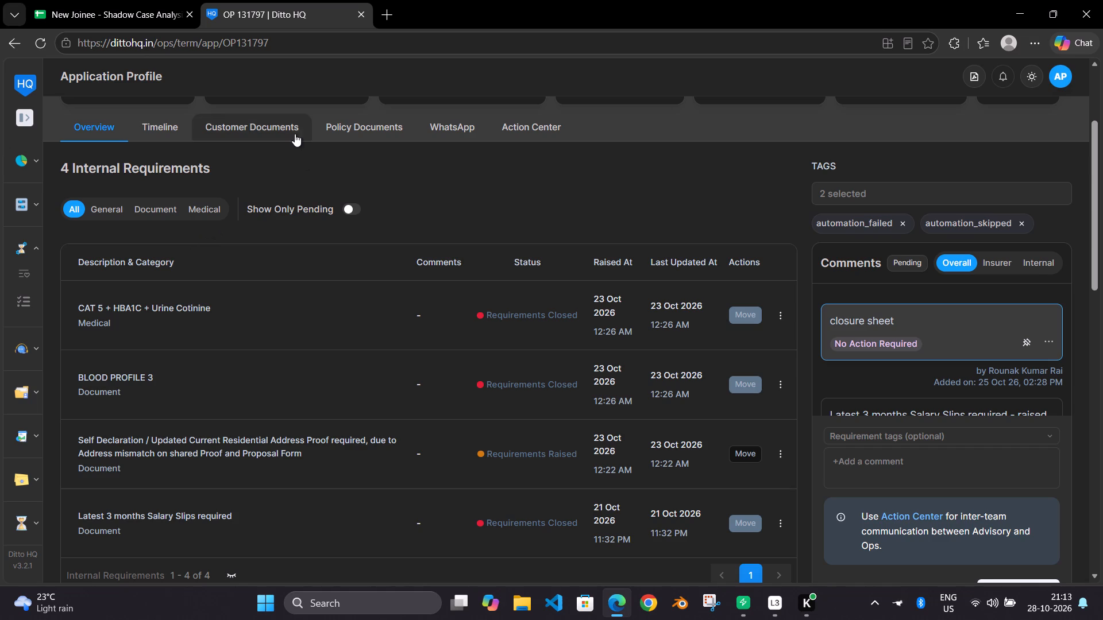
pyautogui.click(290, 134)
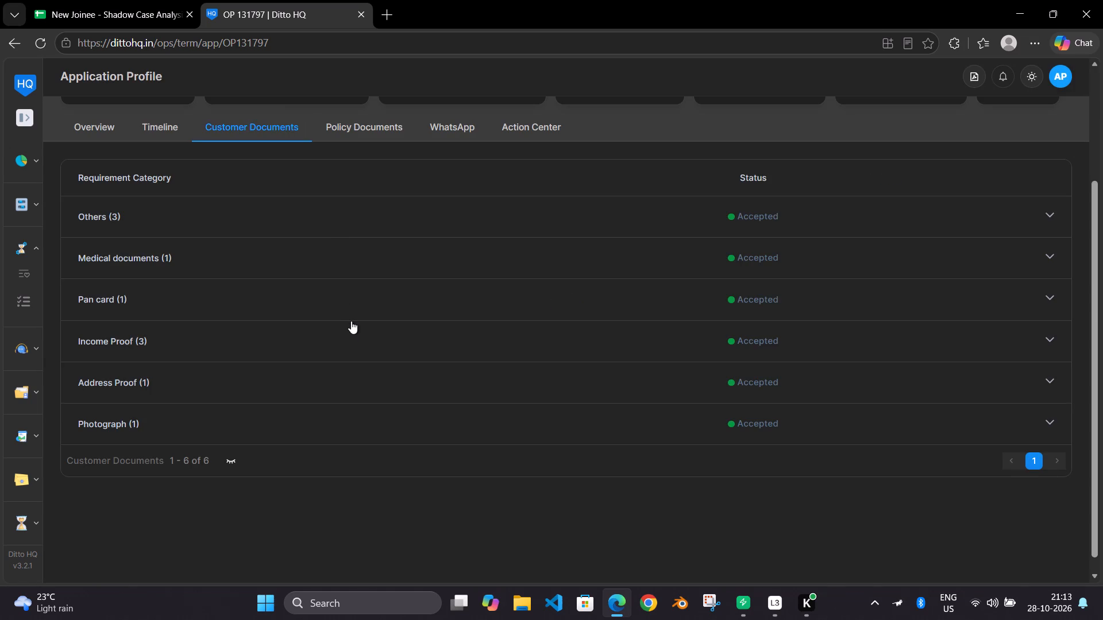
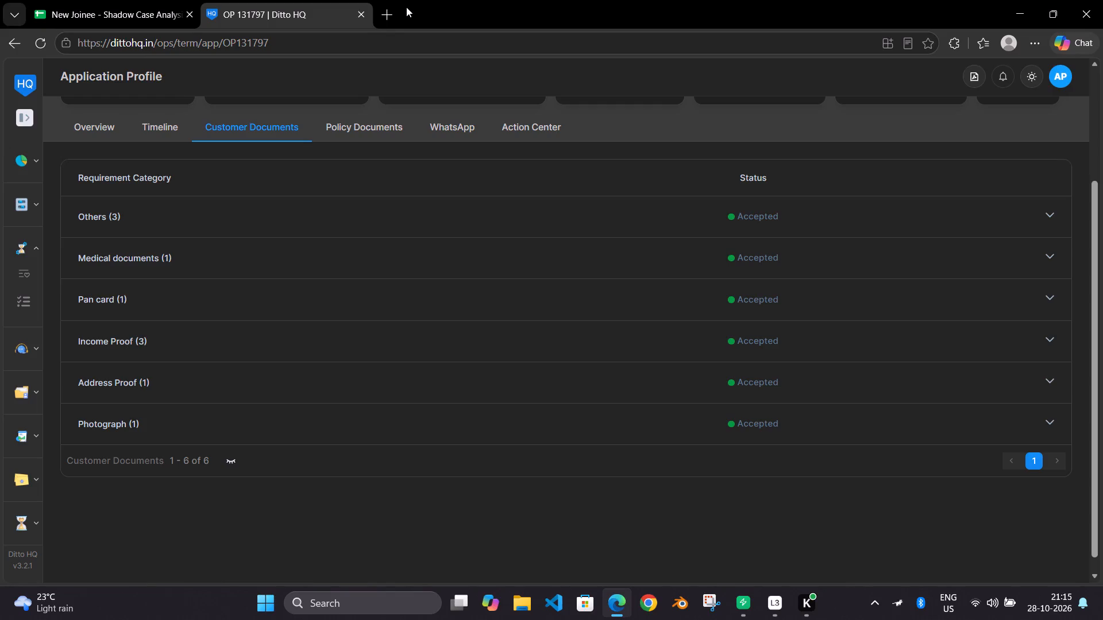
# Open the application's Policy Documents to view the document types, their fetch statuses and update dates.
pyautogui.scroll(4, 324, 392)
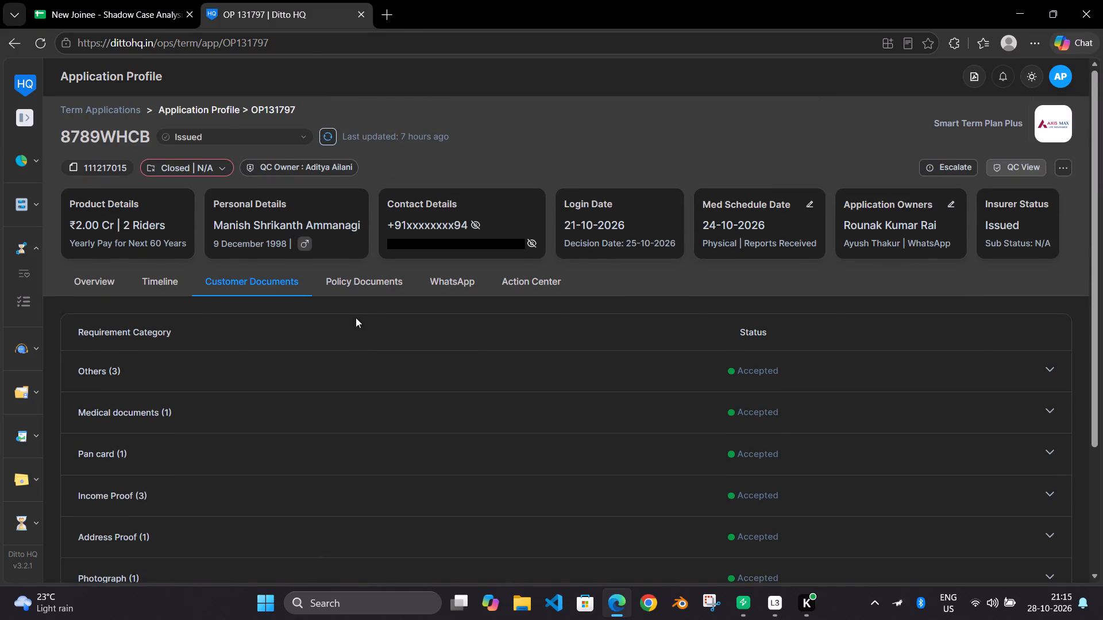
pyautogui.click(373, 278)
pyautogui.scroll(-2, 425, 490)
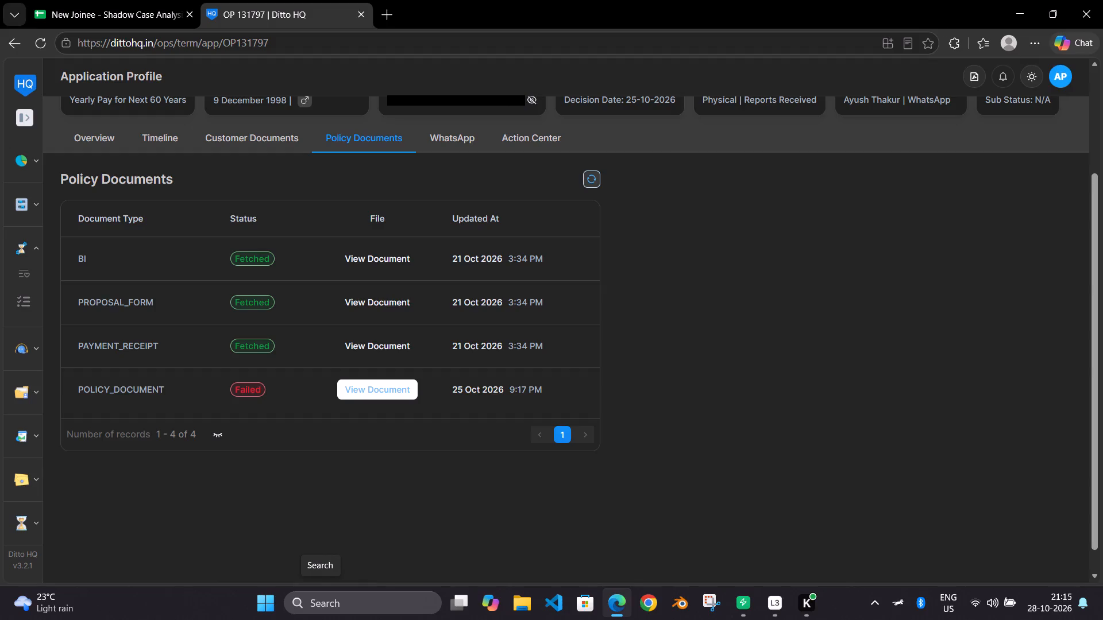
# Open the application's WhatsApp conversation and load its earlier messages.
pyautogui.click(465, 116)
pyautogui.click(454, 140)
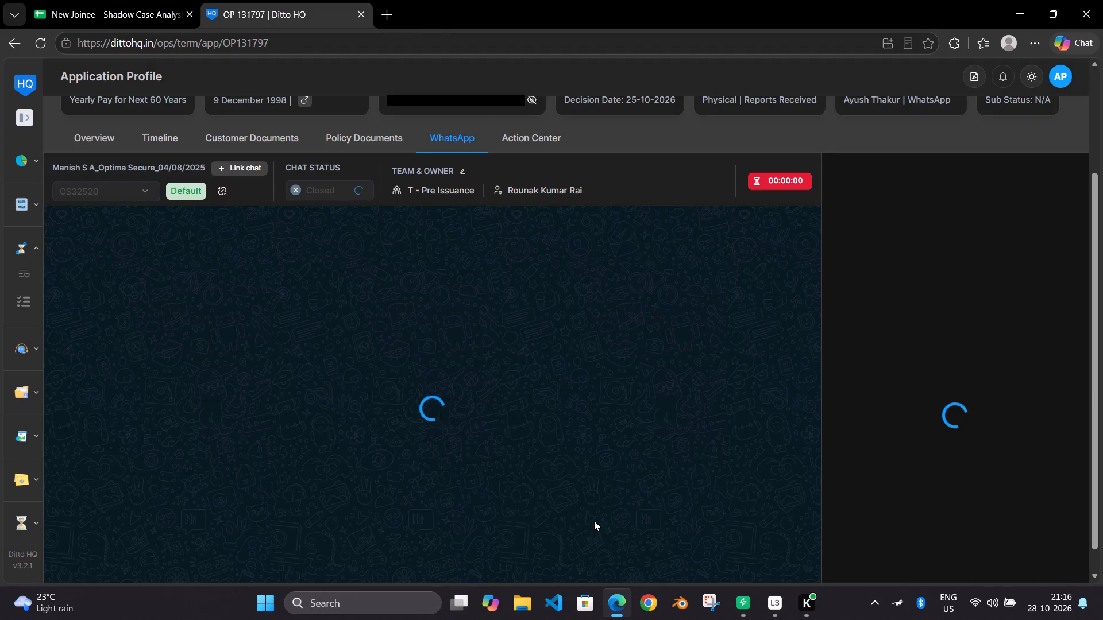
pyautogui.scroll(20, 711, 468)
pyautogui.scroll(11, 711, 468)
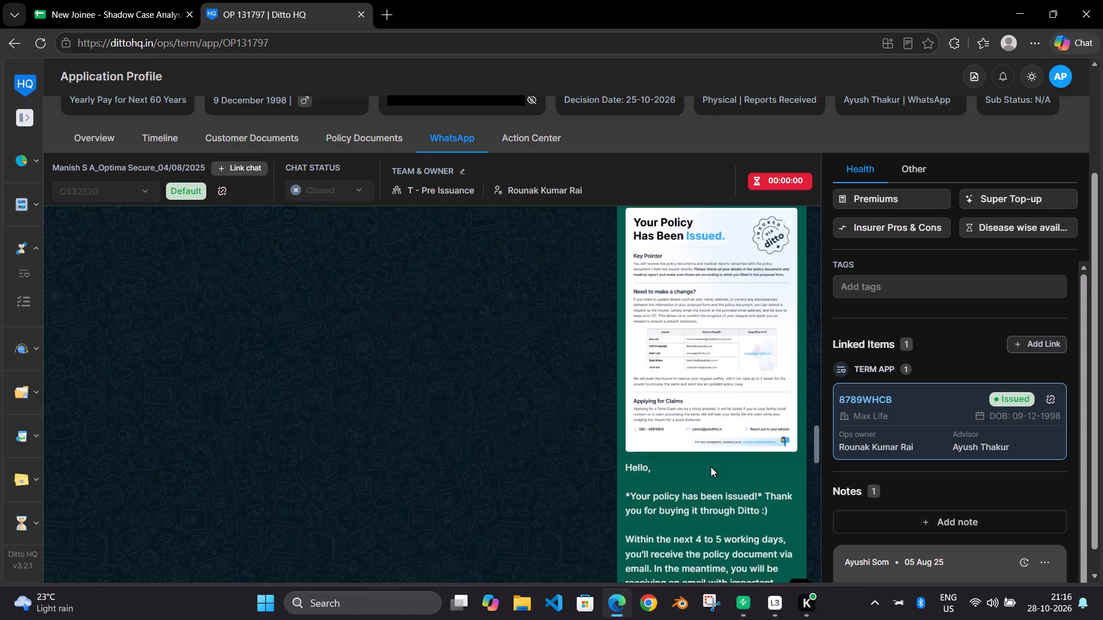
pyautogui.scroll(20, 711, 467)
pyautogui.scroll(4, 711, 467)
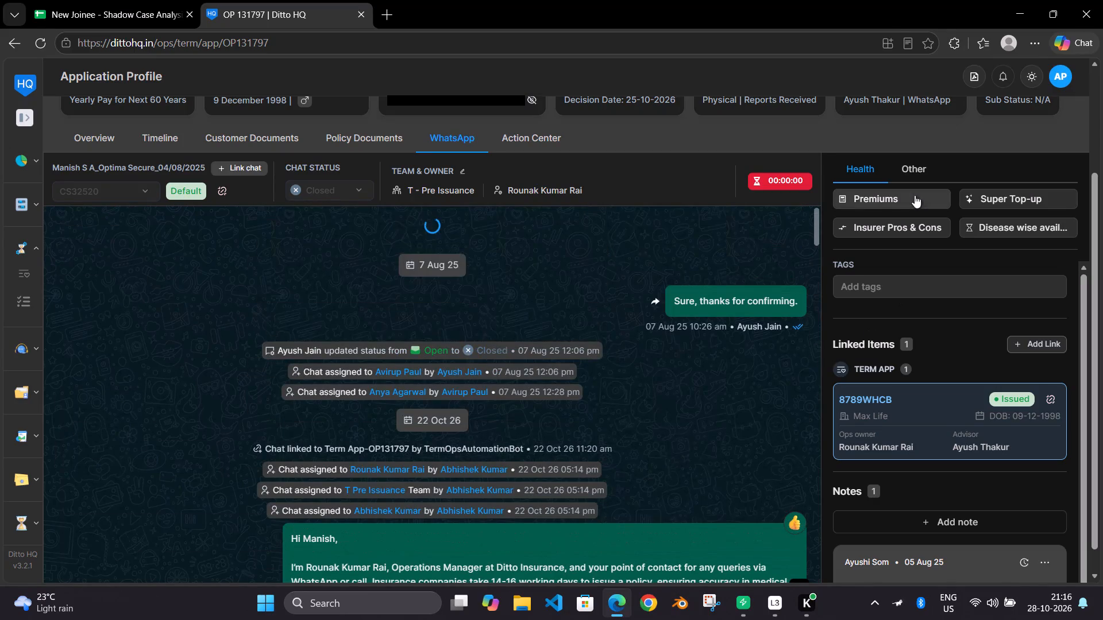
# Check the chat's Other and Health tool sections along with its tags, linked term application and notes.
pyautogui.click(915, 177)
pyautogui.scroll(-11, 907, 334)
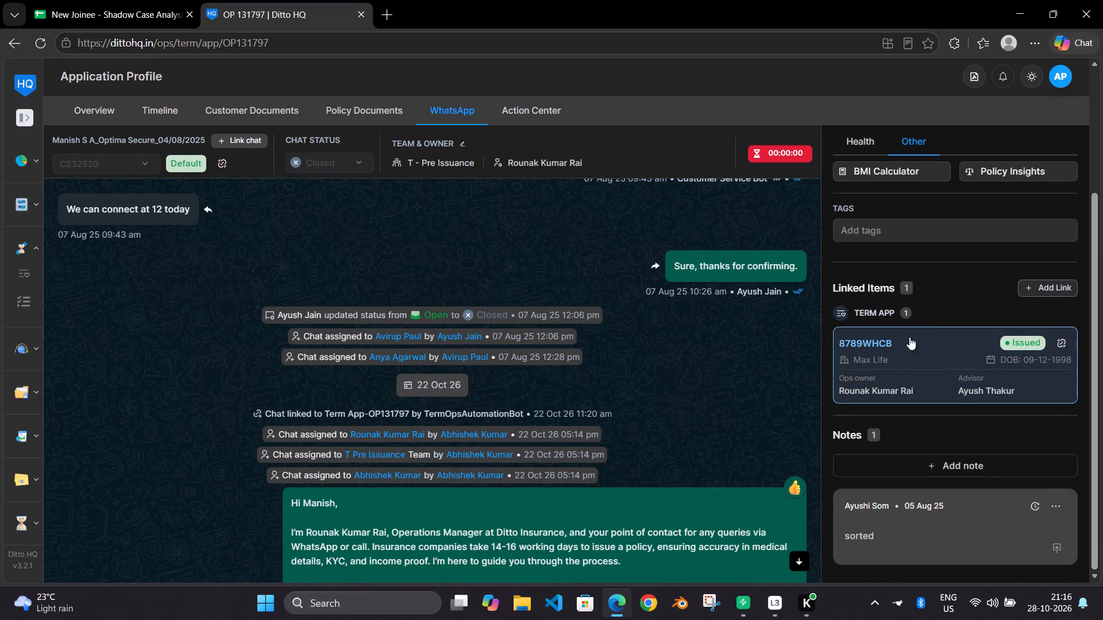
pyautogui.scroll(3, 909, 338)
pyautogui.click(861, 309)
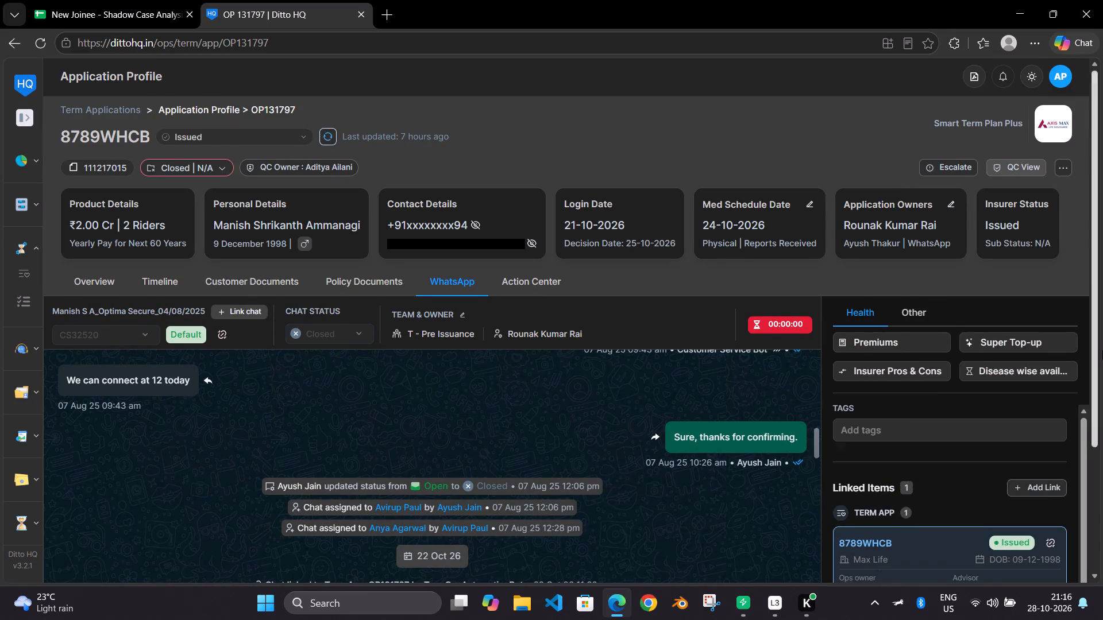
pyautogui.scroll(-10, 1102, 350)
pyautogui.scroll(-9, 540, 389)
pyautogui.scroll(4, 542, 387)
pyautogui.scroll(-1, 542, 387)
pyautogui.scroll(6, 544, 384)
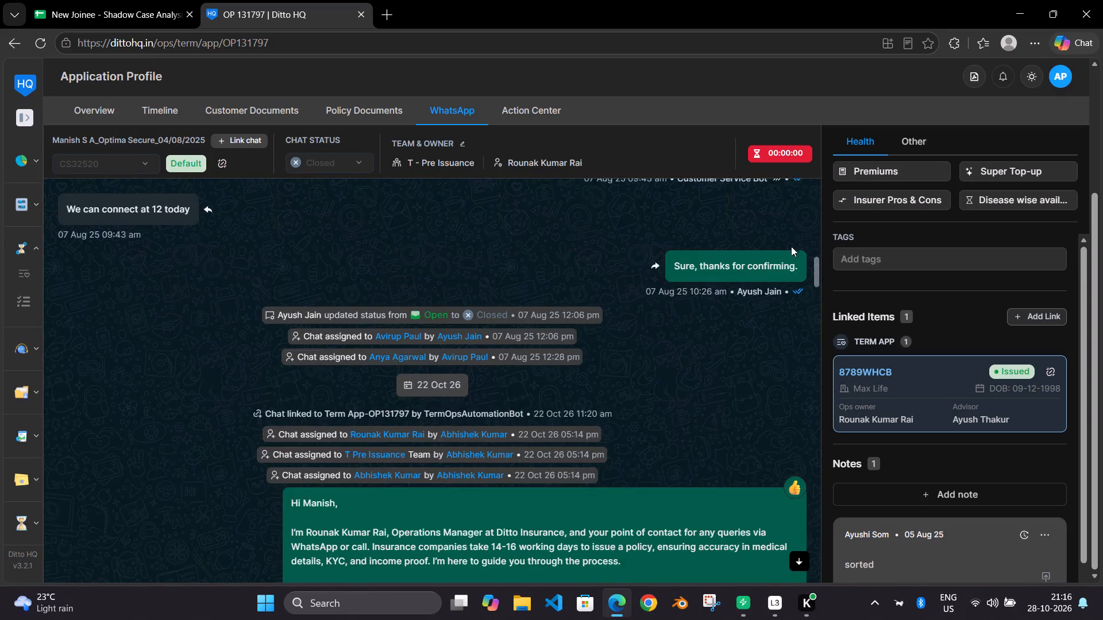
# Read the WhatsApp conversation from the 7 August 2025 verification messages through the October 2026 document and address requests.
pyautogui.moveTo(817, 276); pyautogui.dragTo(819, 222)
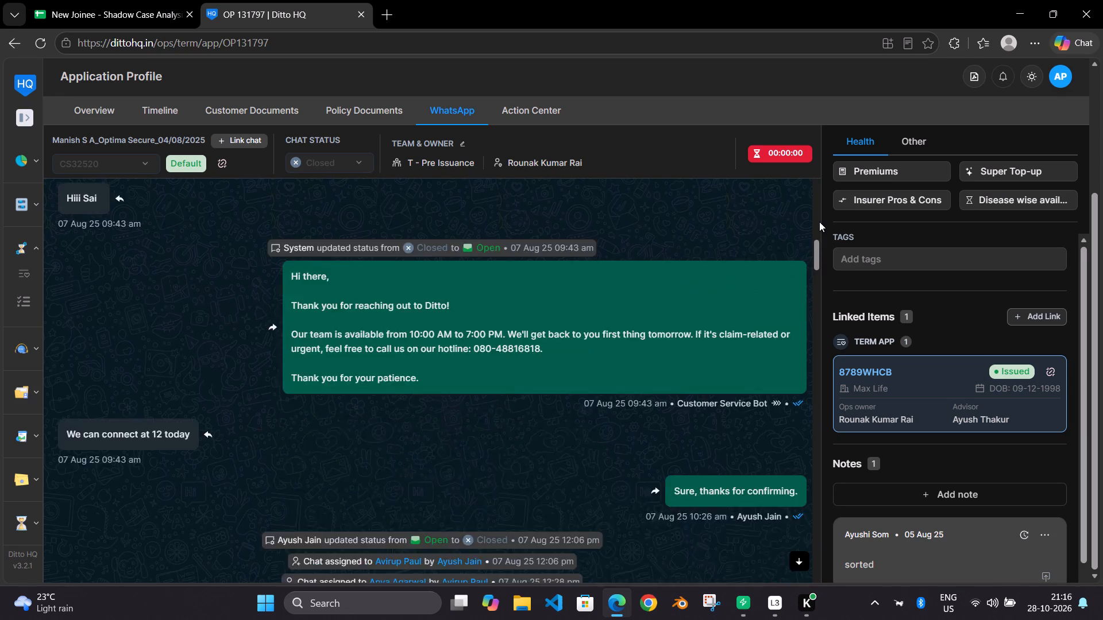
pyautogui.moveTo(819, 222); pyautogui.dragTo(821, 239)
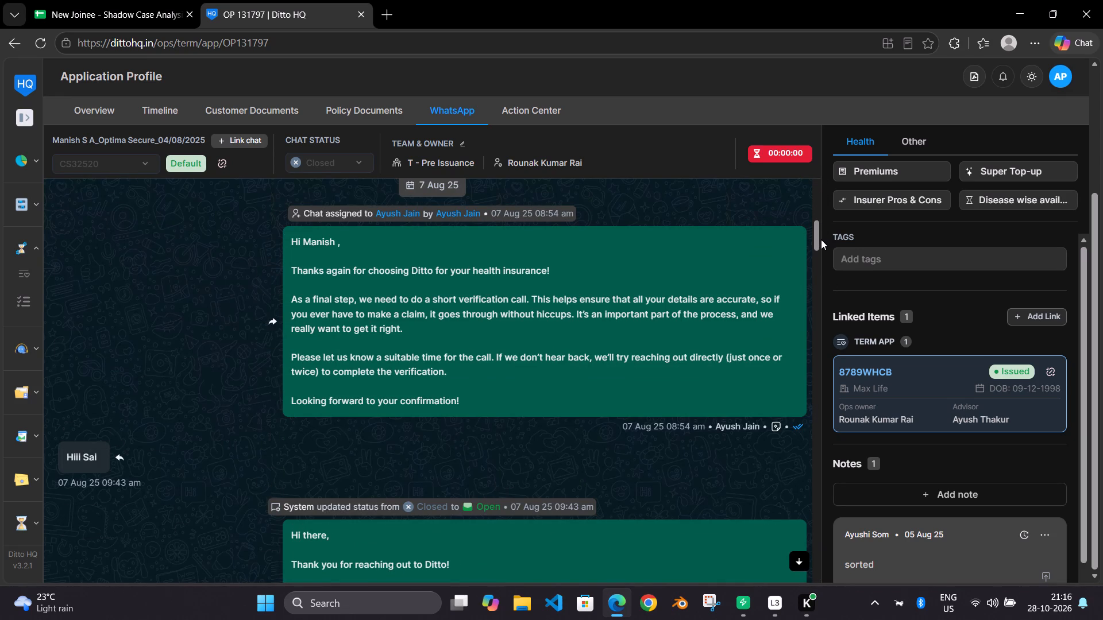
pyautogui.moveTo(821, 239); pyautogui.dragTo(821, 242)
pyautogui.moveTo(821, 242); pyautogui.dragTo(821, 286)
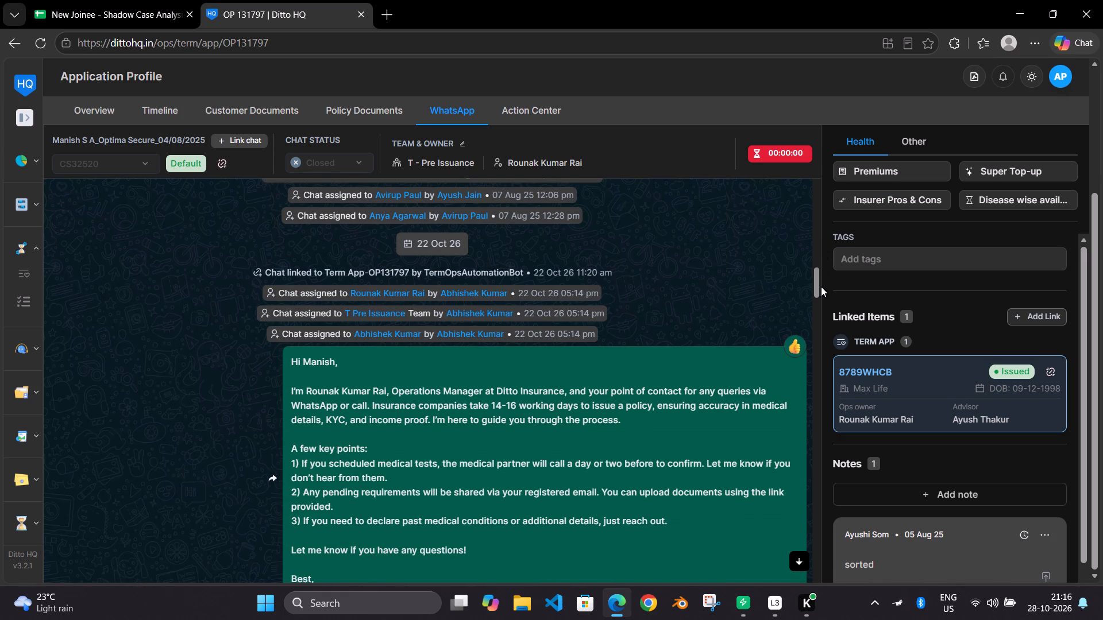
pyautogui.moveTo(821, 286); pyautogui.dragTo(821, 290)
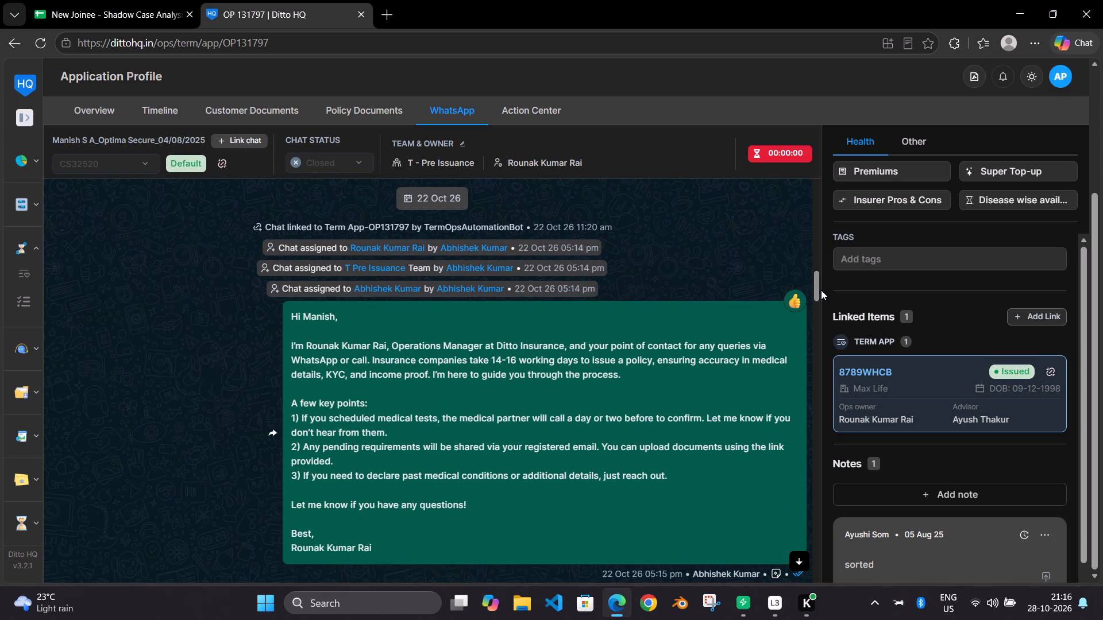
pyautogui.moveTo(821, 290); pyautogui.dragTo(821, 300)
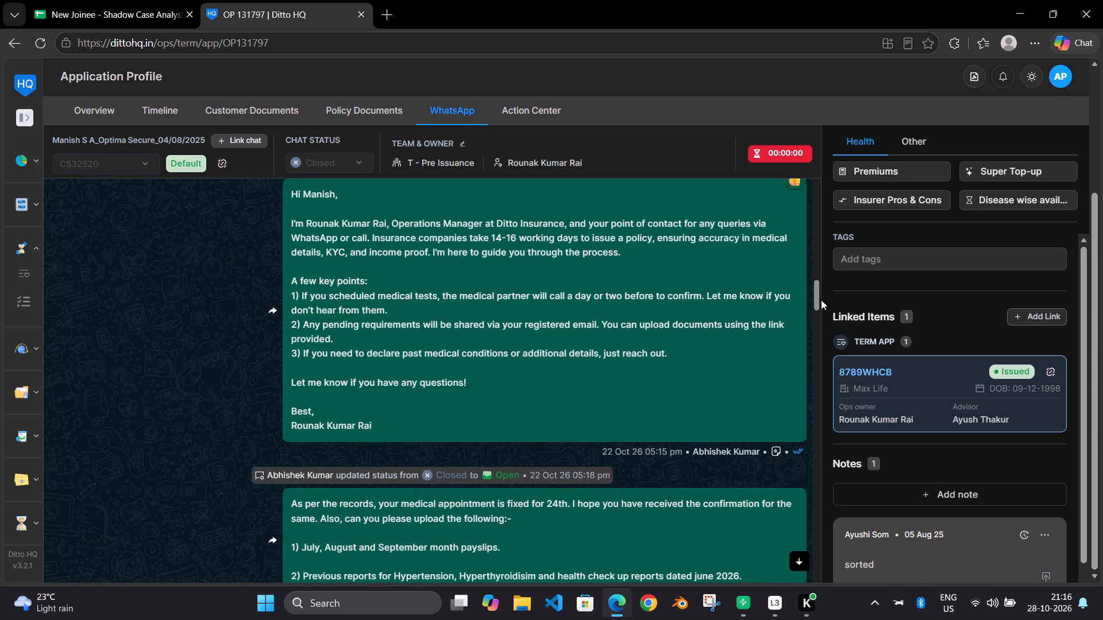
pyautogui.moveTo(821, 300); pyautogui.dragTo(821, 311)
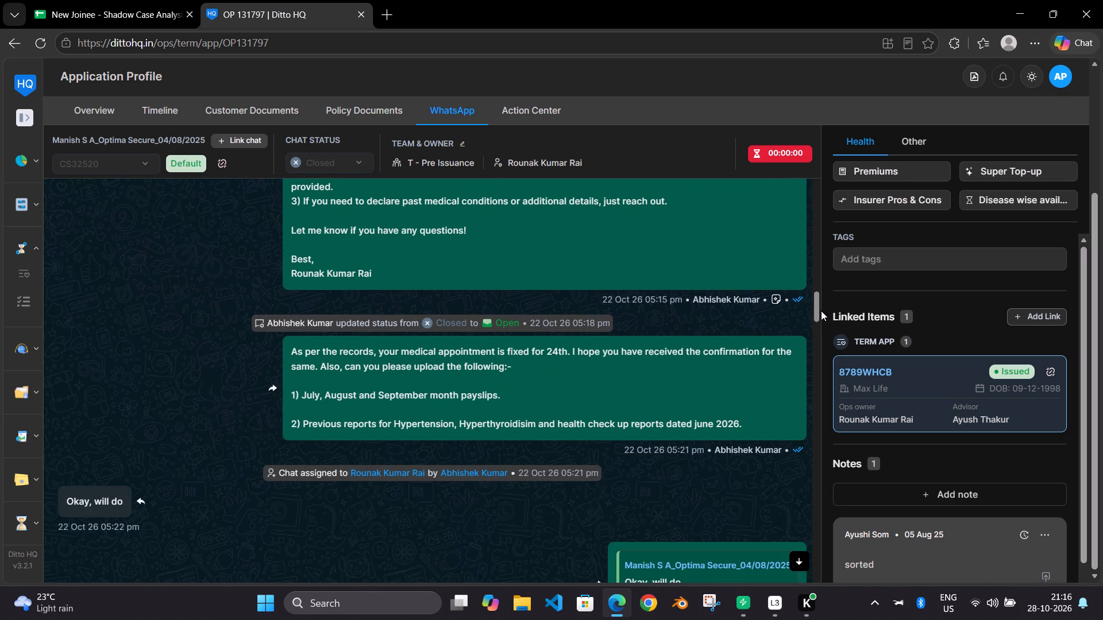
pyautogui.moveTo(821, 311); pyautogui.dragTo(822, 314)
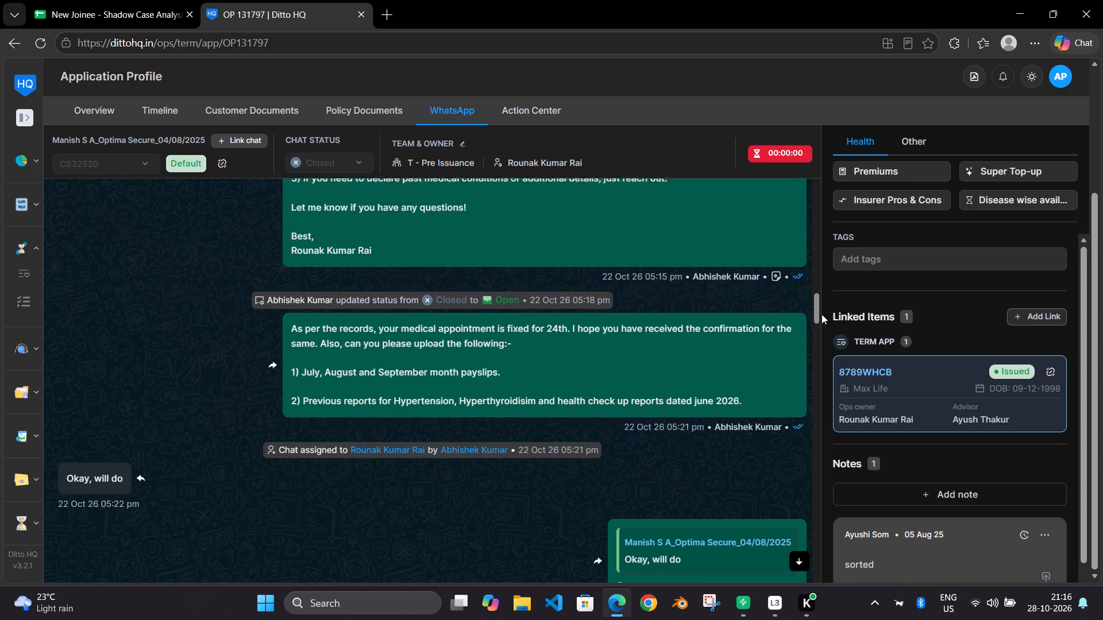
pyautogui.moveTo(822, 314); pyautogui.dragTo(824, 340)
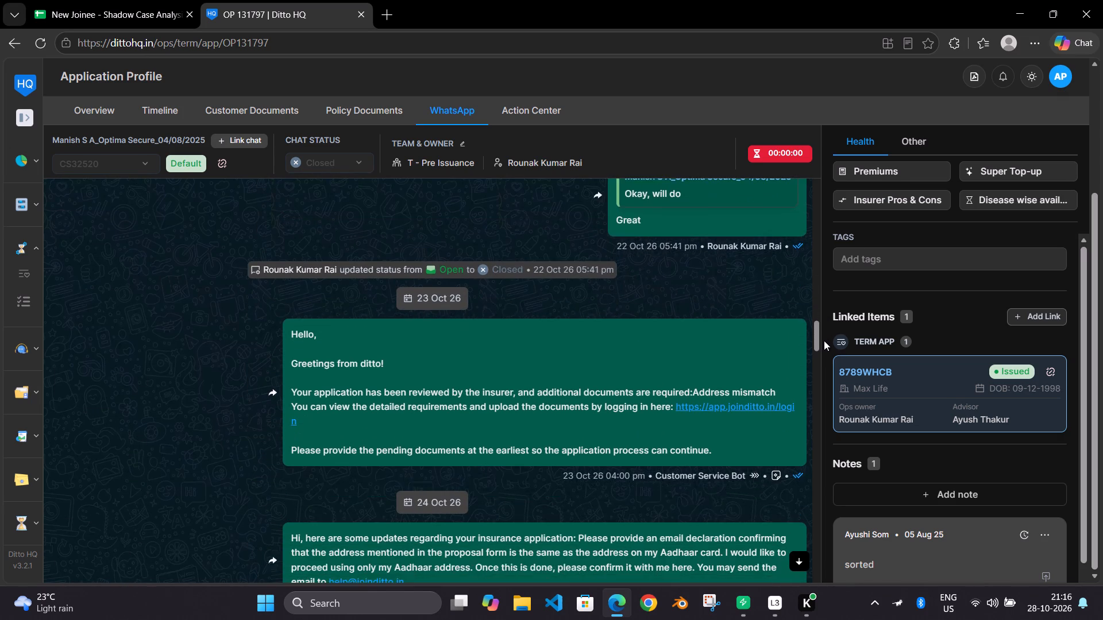
pyautogui.moveTo(824, 340); pyautogui.dragTo(824, 343)
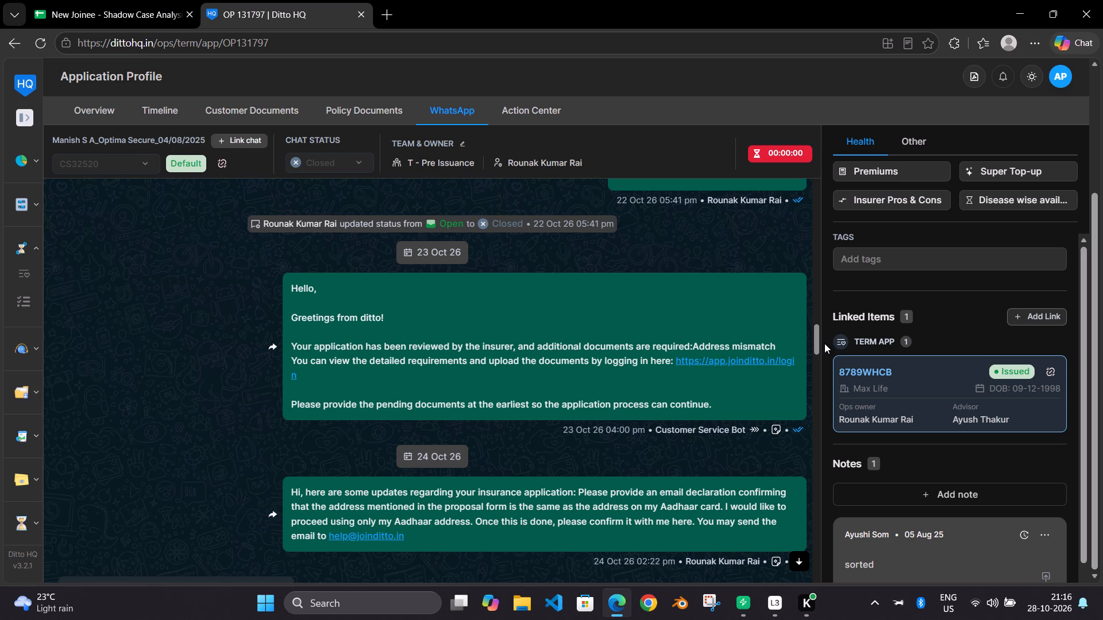
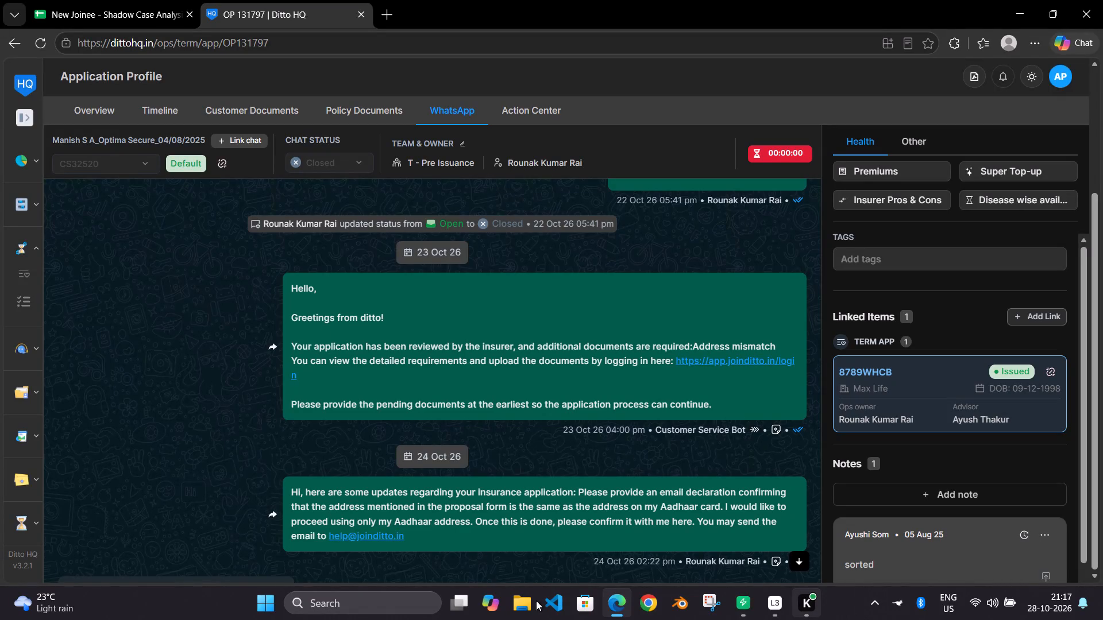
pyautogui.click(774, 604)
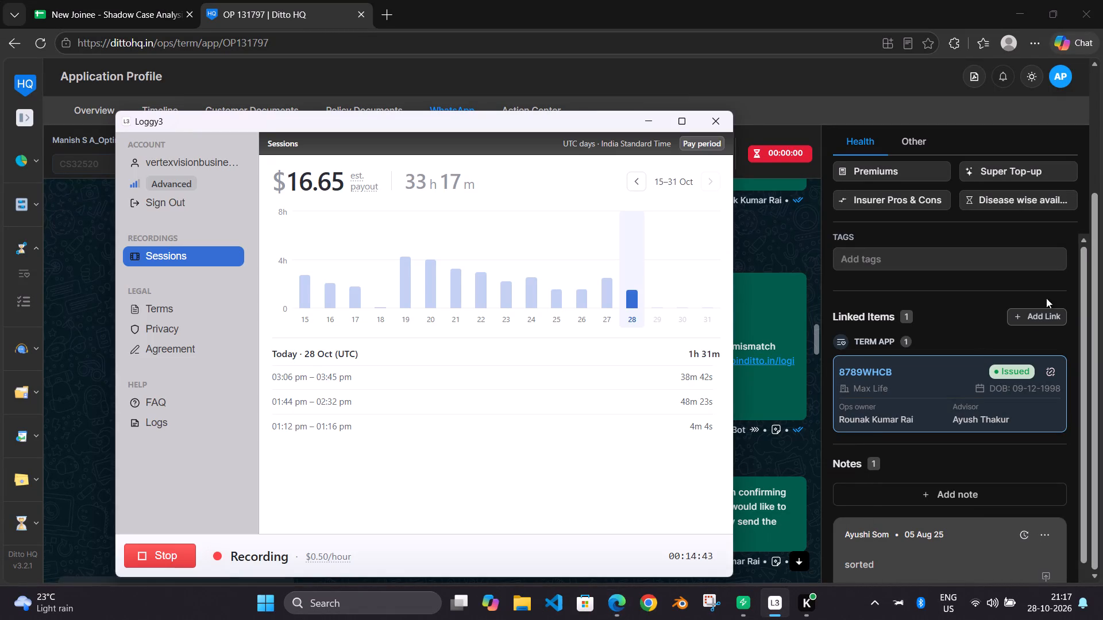
# Examine the later messages in the application's WhatsApp conversation, up to the policy issuance message.
pyautogui.click(815, 460)
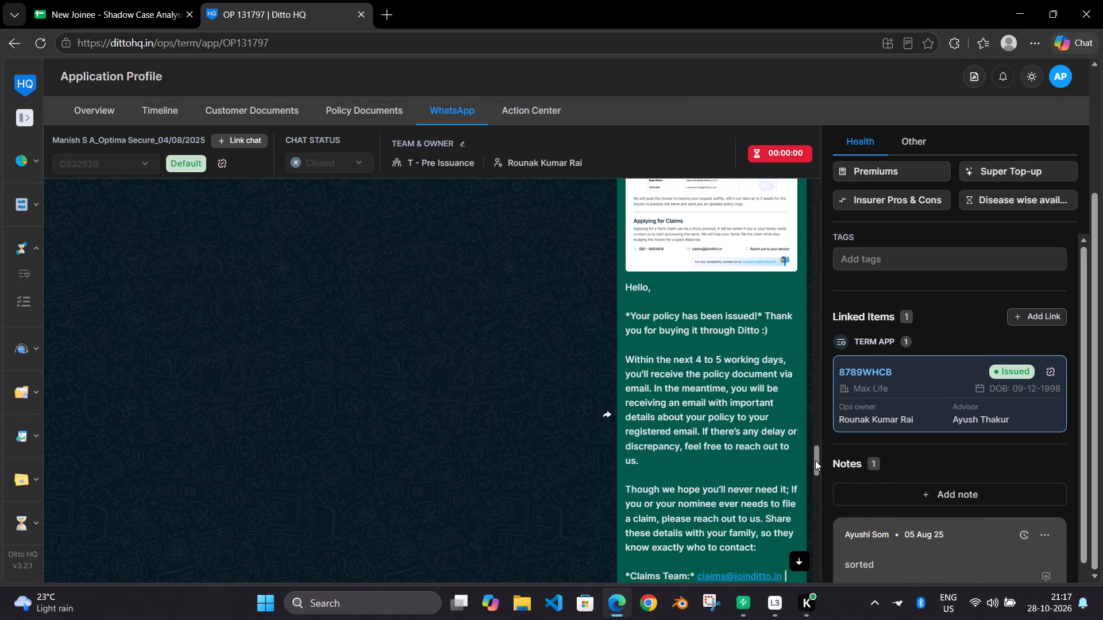
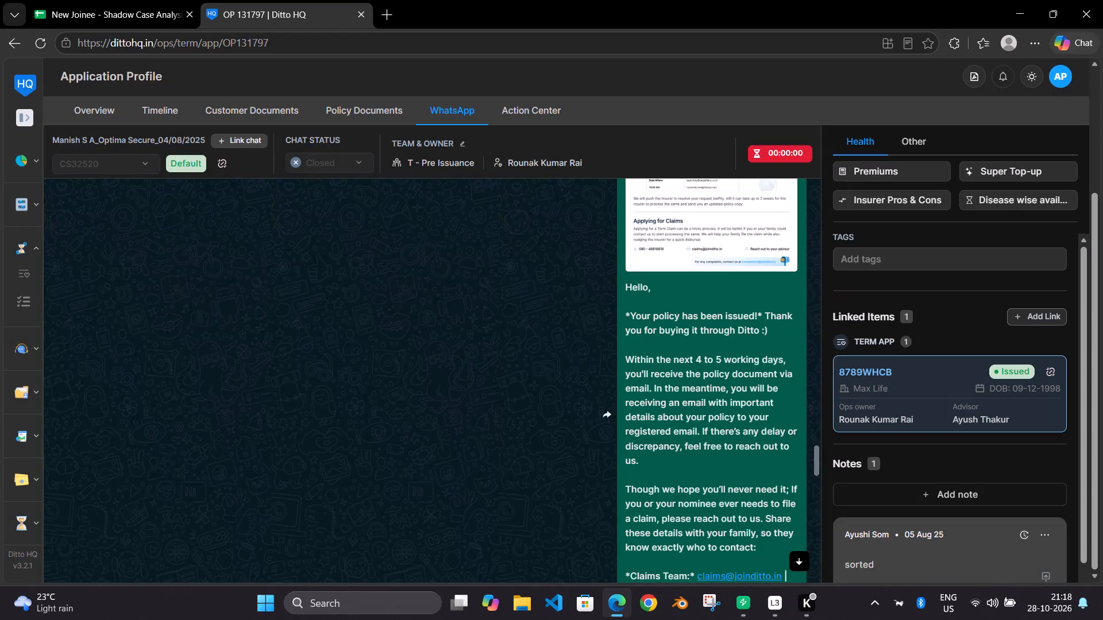
# Read back through the application's WhatsApp conversation, from the policy issuance message to the earlier chat about the submitted documents.
pyautogui.scroll(6, 538, 388)
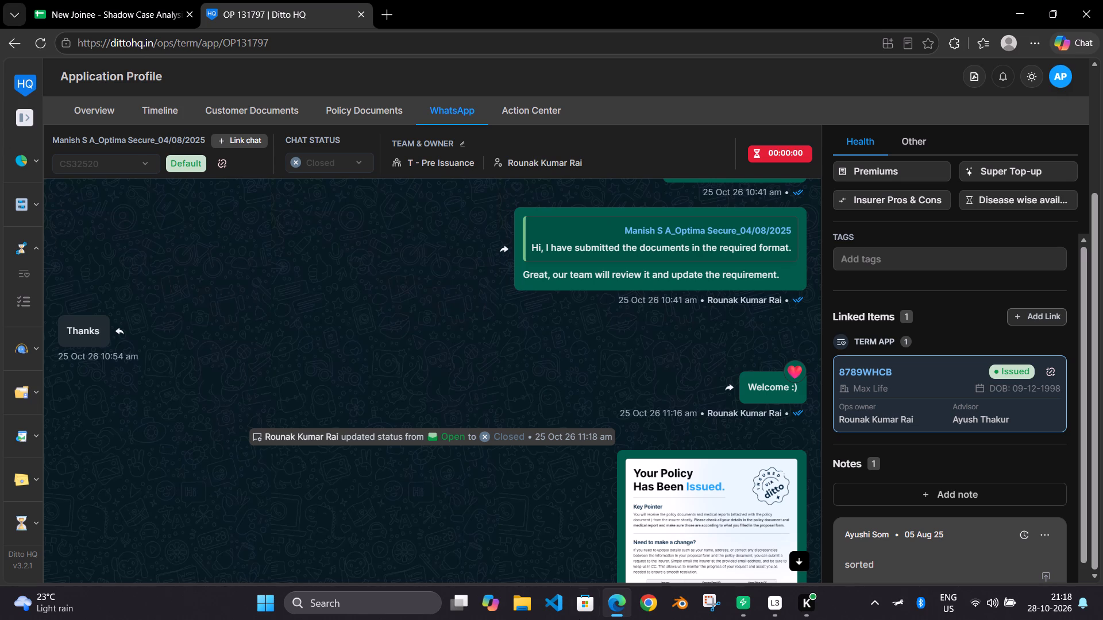
# Check the application's Action Center for action items and look into its Policy Documents.
pyautogui.click(538, 107)
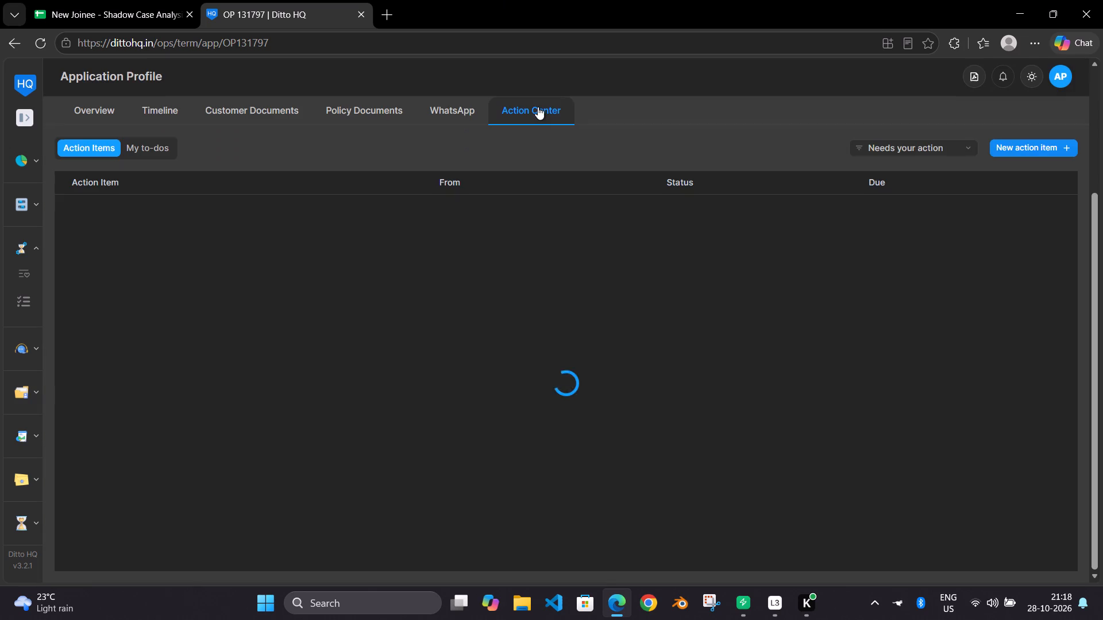
pyautogui.click(328, 103)
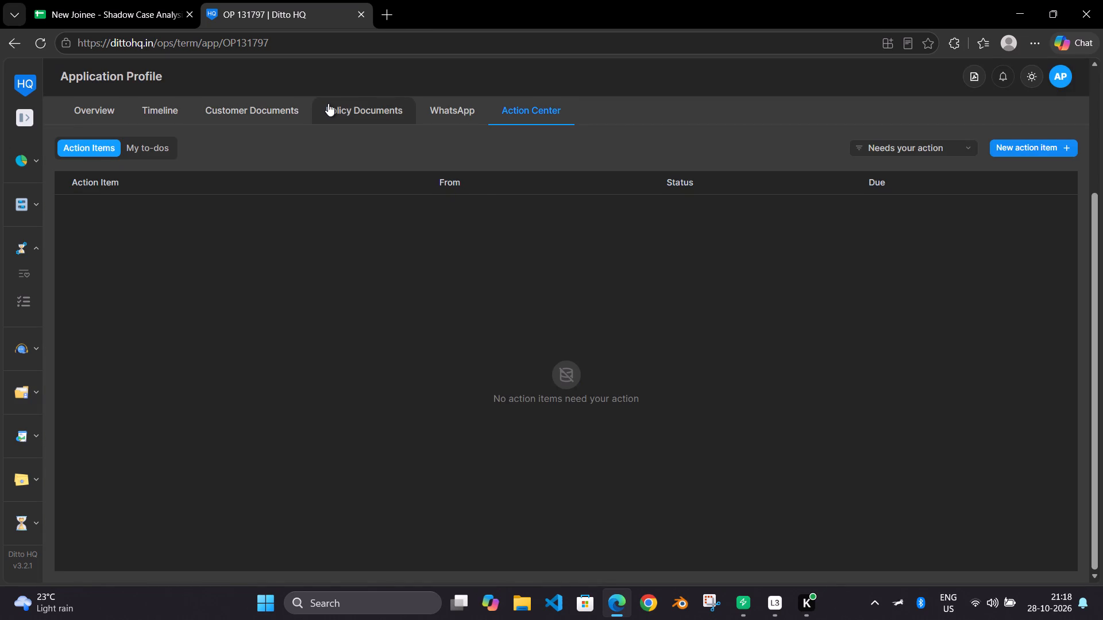
# Open the application's Timeline to view its activity history and policy status updates.
pyautogui.click(182, 122)
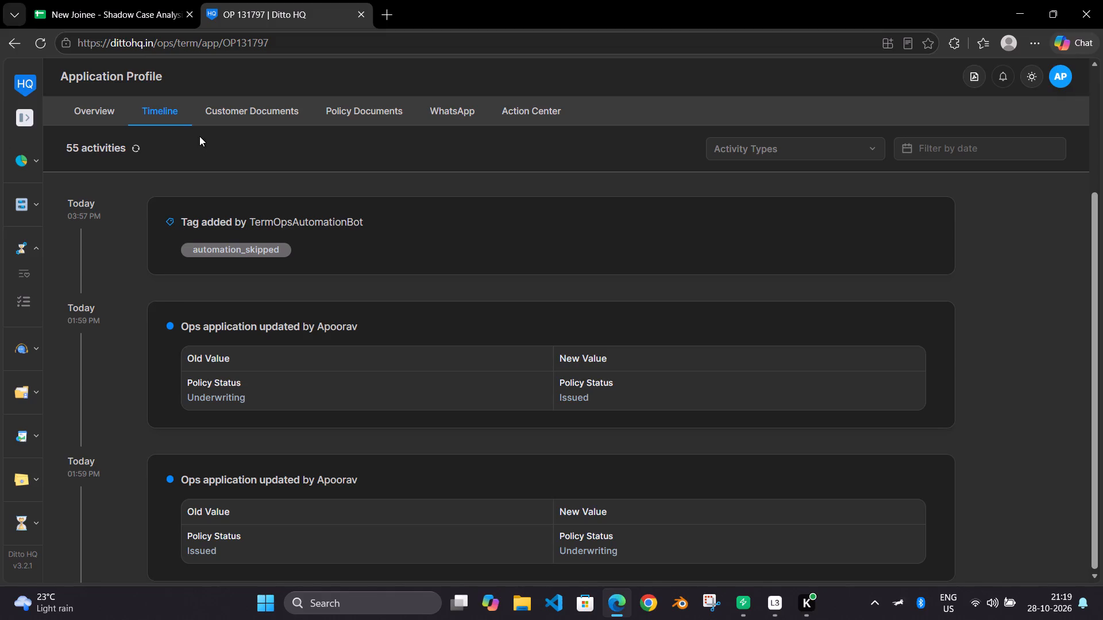
# Examine the most recent entries in the application's activity timeline, including the tag and policy status updates.
pyautogui.scroll(3, 265, 366)
pyautogui.scroll(-1, 265, 366)
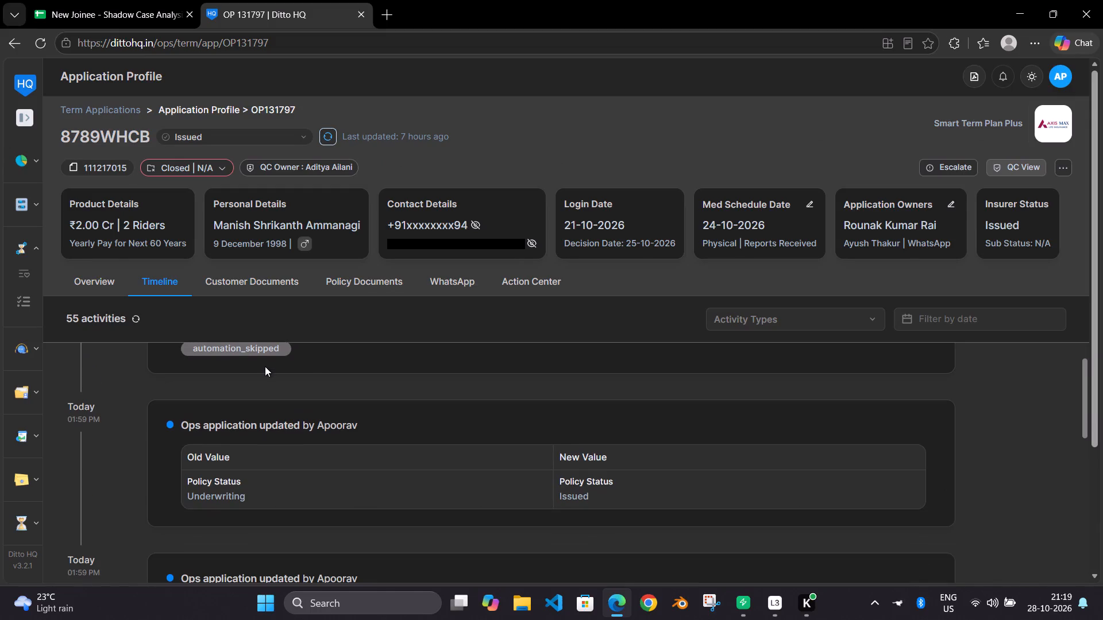
pyautogui.scroll(-1, 265, 366)
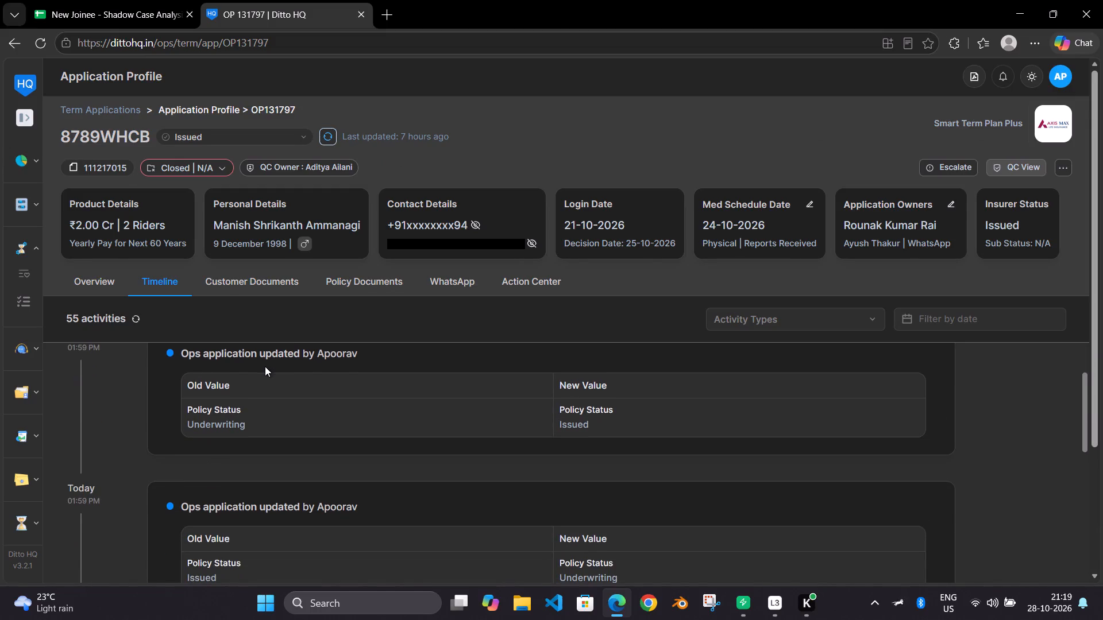
pyautogui.scroll(3, 265, 366)
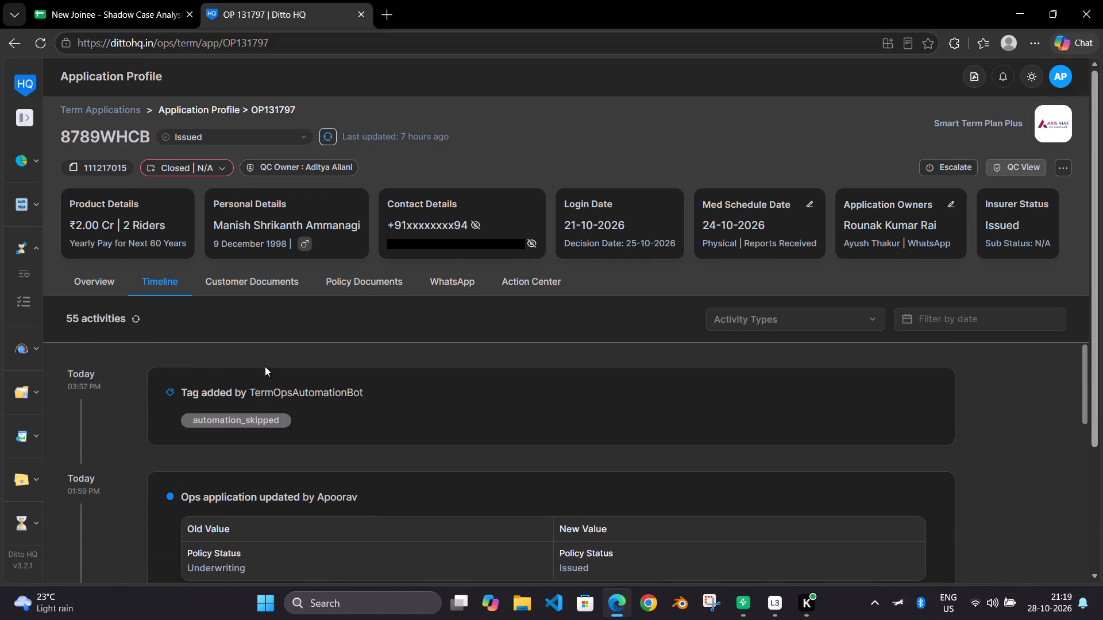
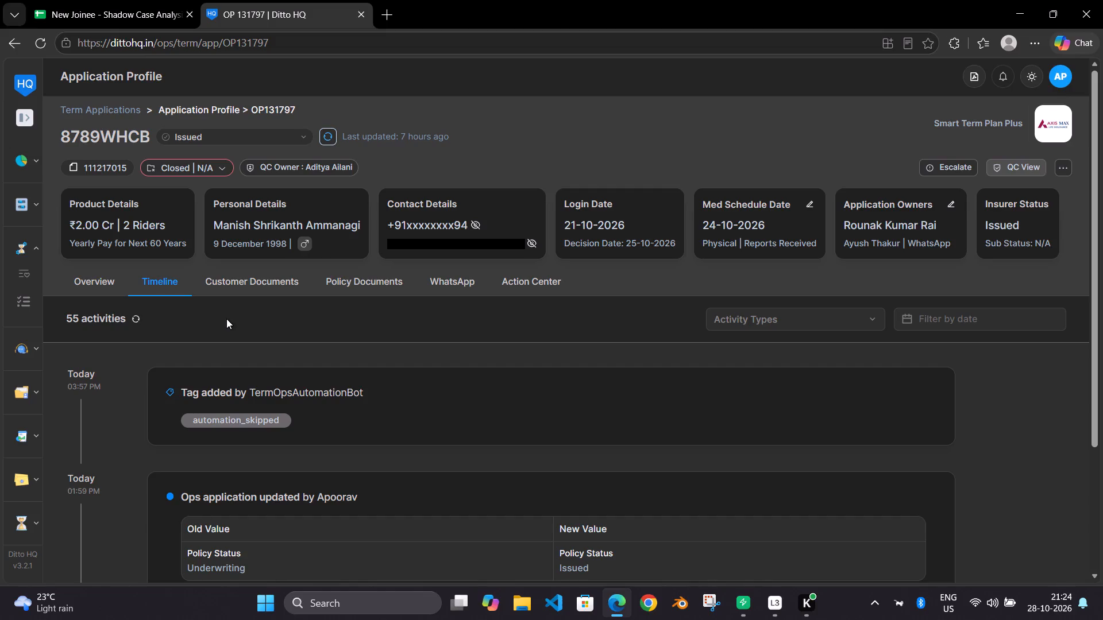
# Check the application's customer document requirements and its policy documents list.
pyautogui.click(254, 290)
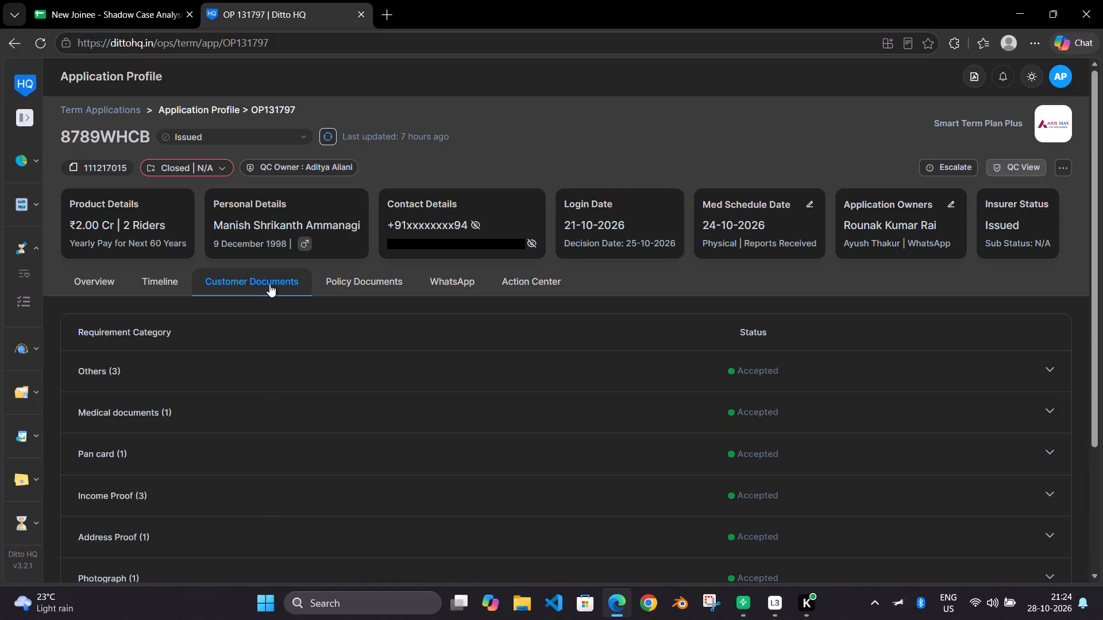
pyautogui.click(325, 277)
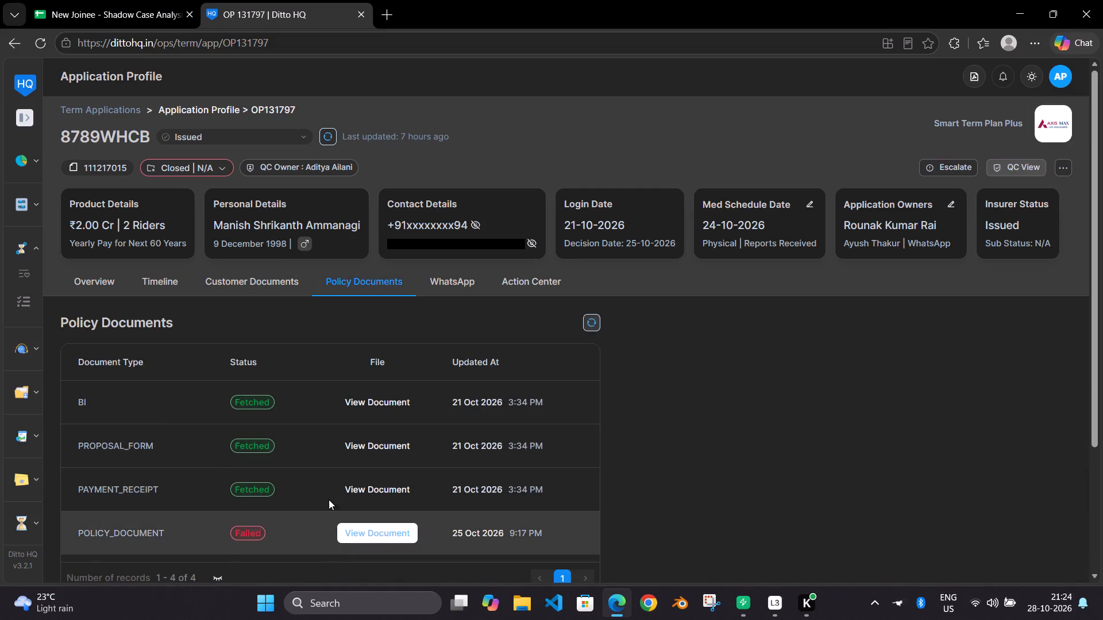
# Examine the application's activity timeline back to 23 Oct 2026, covering the status updates, tags and pending requirement details.
pyautogui.click(183, 288)
pyautogui.scroll(-3, 361, 432)
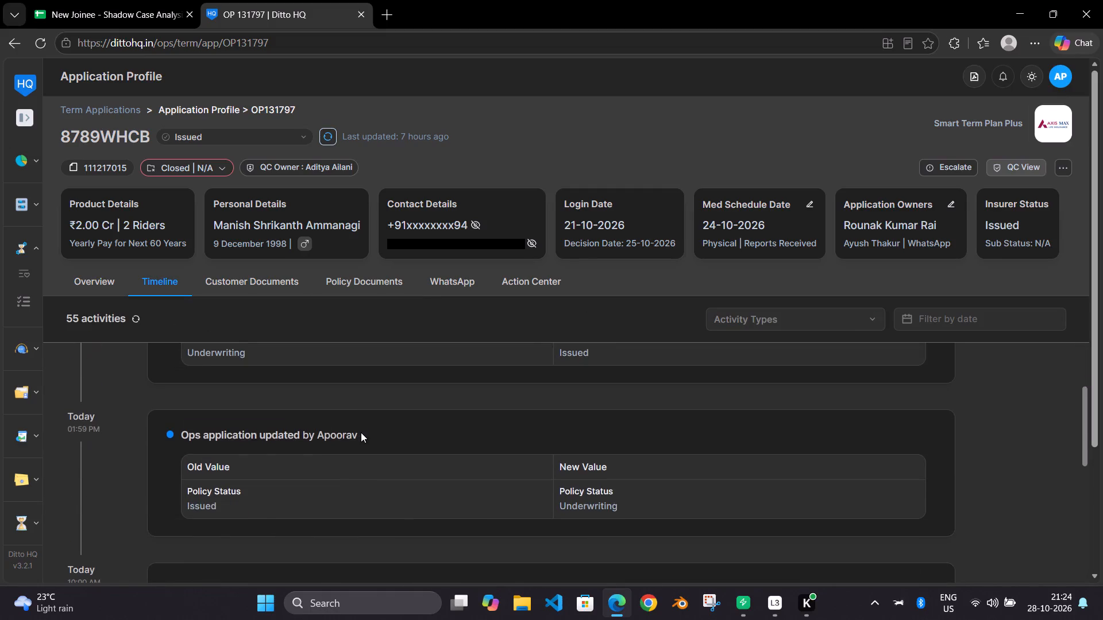
pyautogui.scroll(-18, 361, 432)
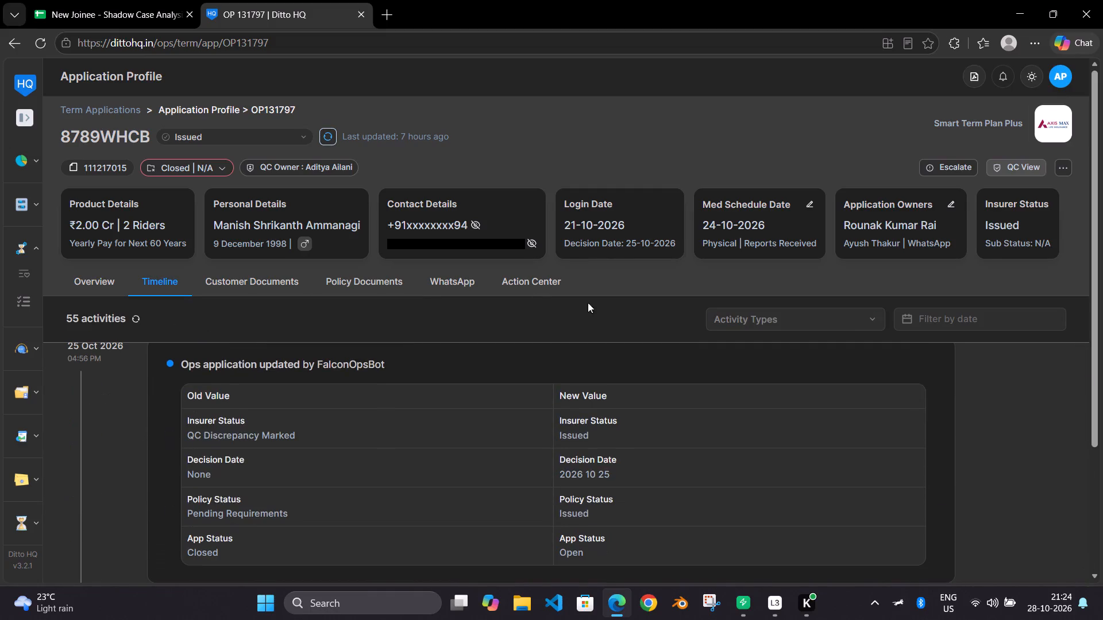
pyautogui.scroll(-6, 997, 459)
pyautogui.scroll(-8, 1053, 268)
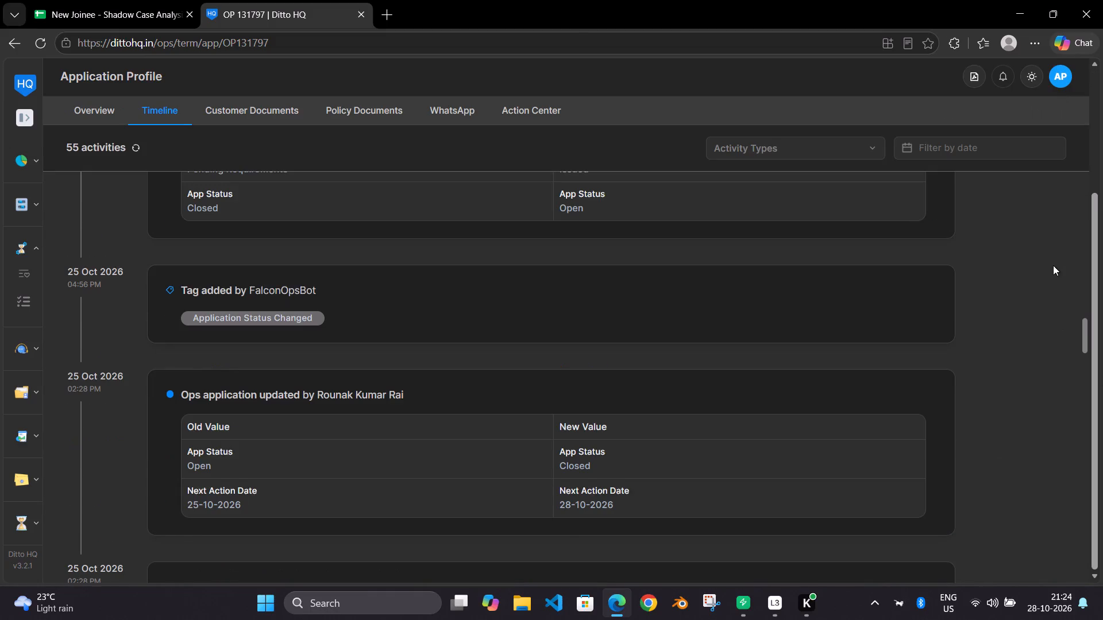
pyautogui.scroll(-19, 422, 413)
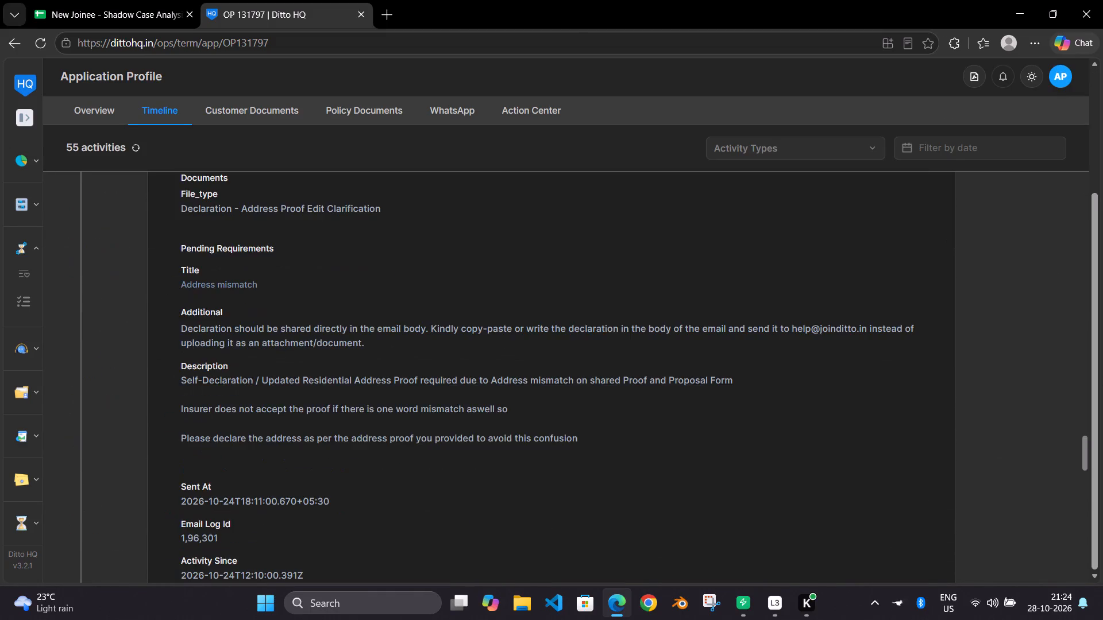
pyautogui.scroll(-14, 418, 400)
pyautogui.scroll(-9, 417, 401)
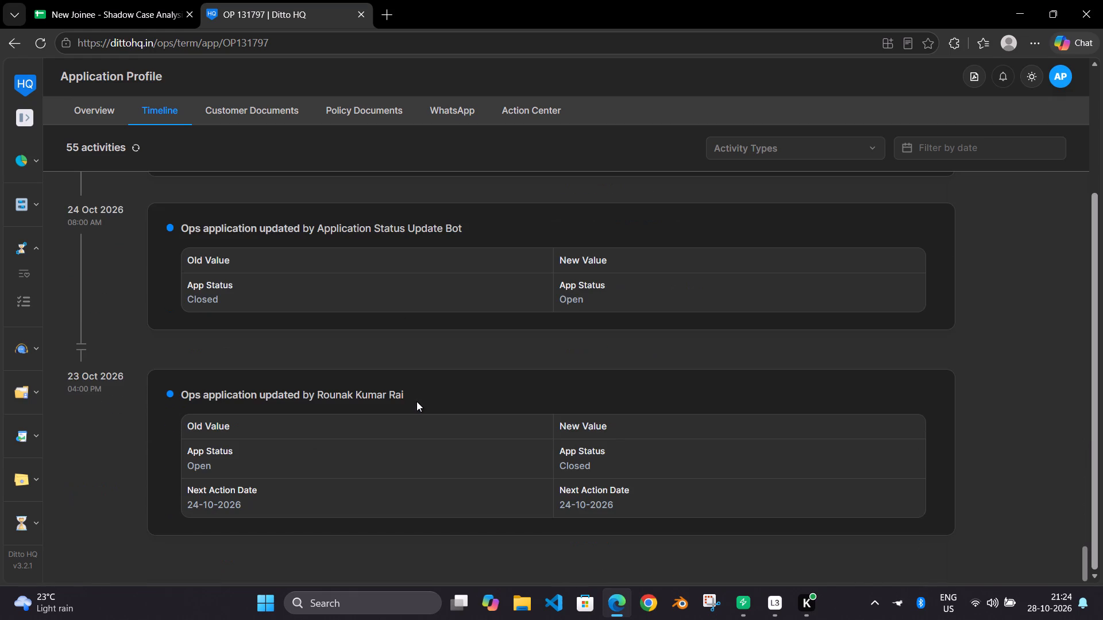
pyautogui.scroll(-18, 416, 401)
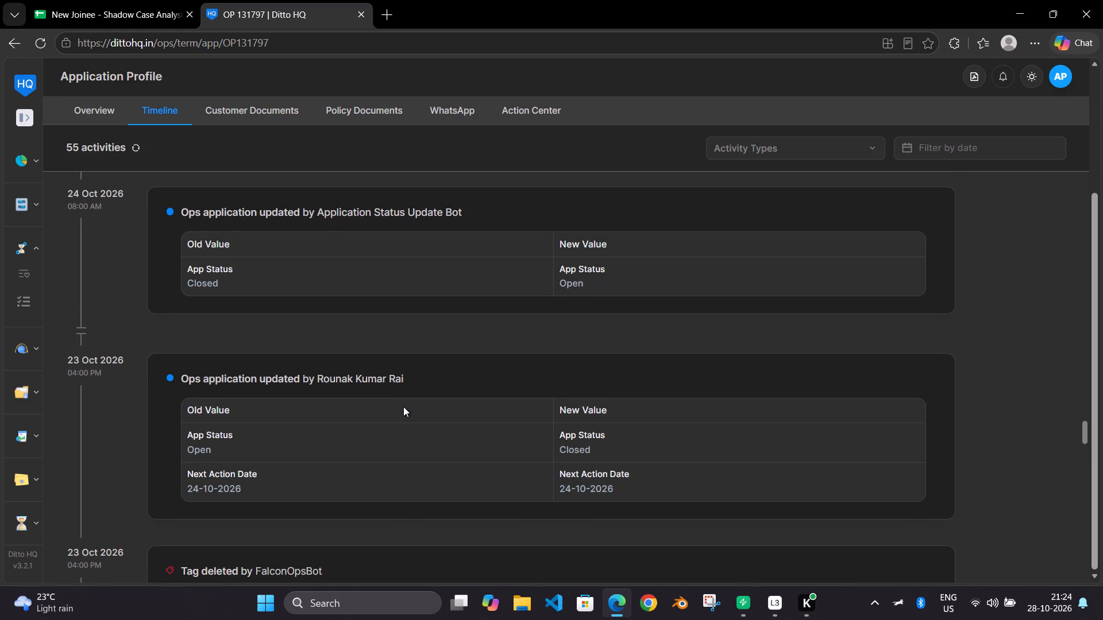
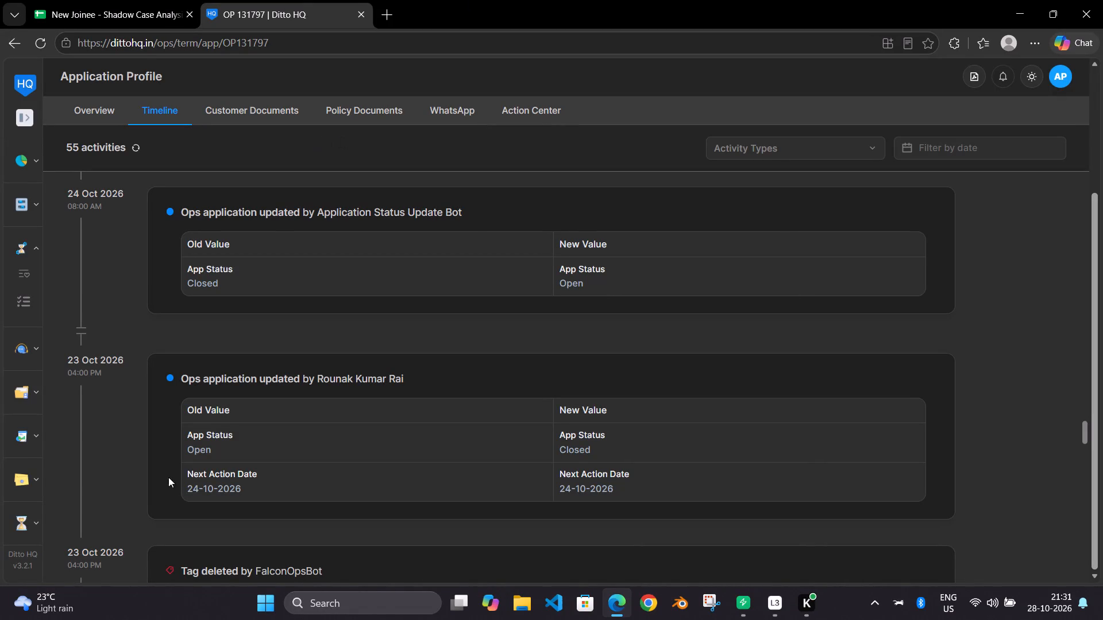
# Review the case rows in the Shadow Case Analysis Sheet, from the policy numbers across to the SLA Breach column.
pyautogui.click(156, 7)
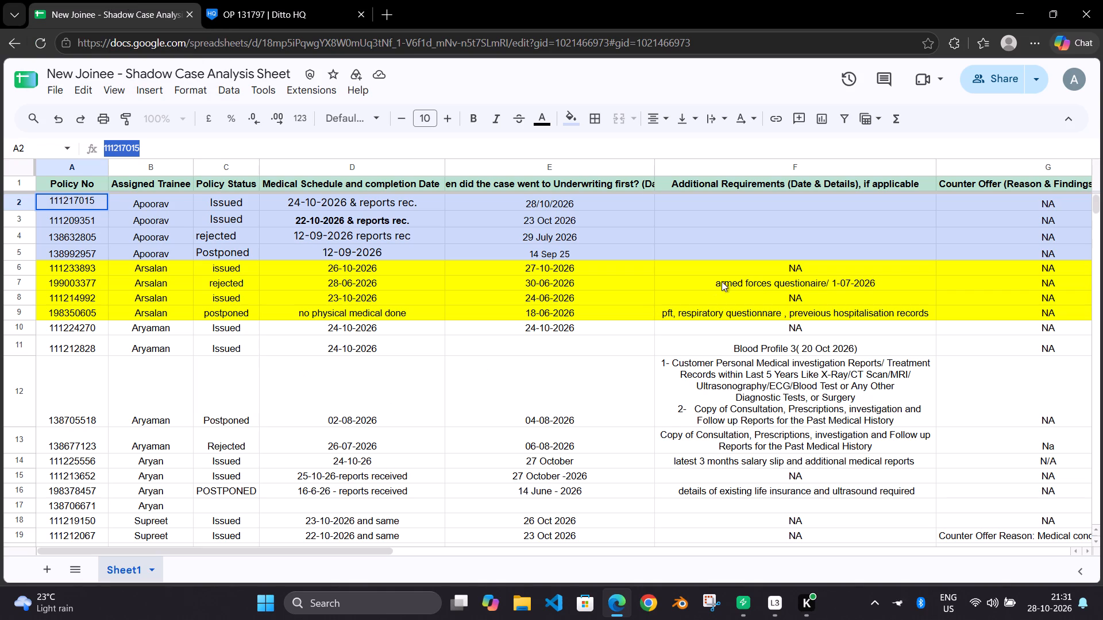
pyautogui.scroll(6, 722, 281)
pyautogui.scroll(4, 677, 323)
pyautogui.click(357, 544)
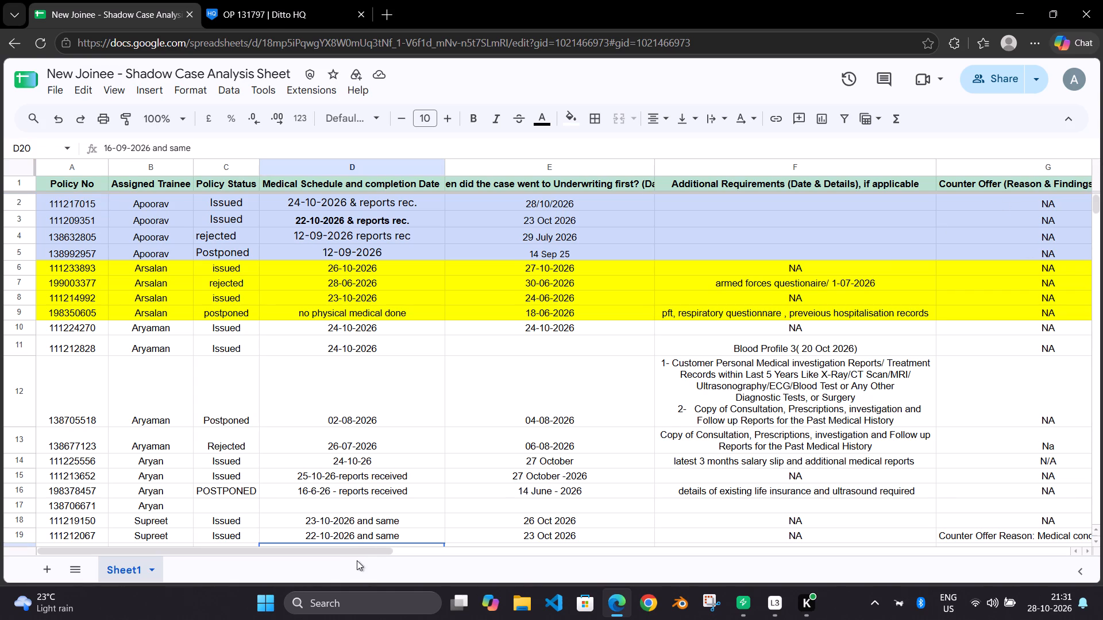
pyautogui.moveTo(360, 551); pyautogui.dragTo(696, 568)
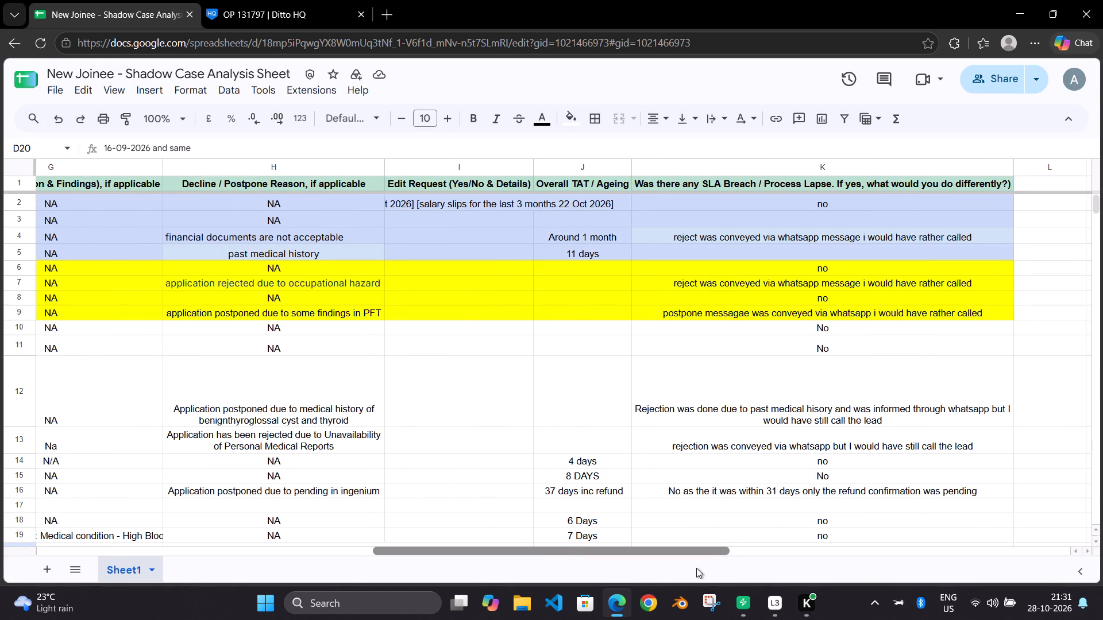
pyautogui.moveTo(696, 568); pyautogui.dragTo(645, 571)
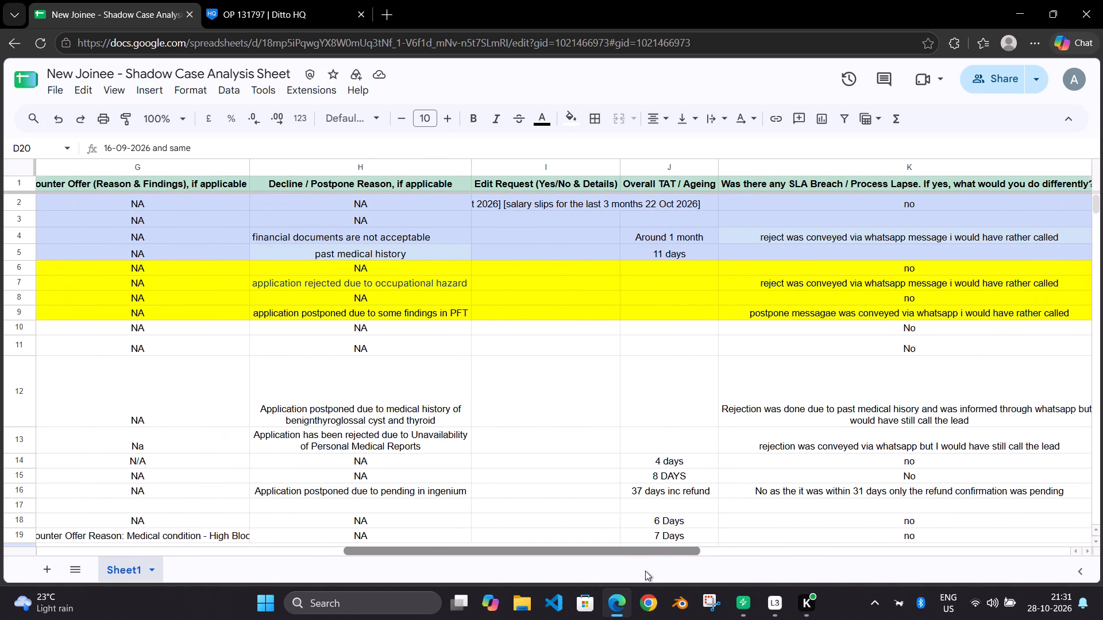
pyautogui.moveTo(645, 571); pyautogui.dragTo(331, 580)
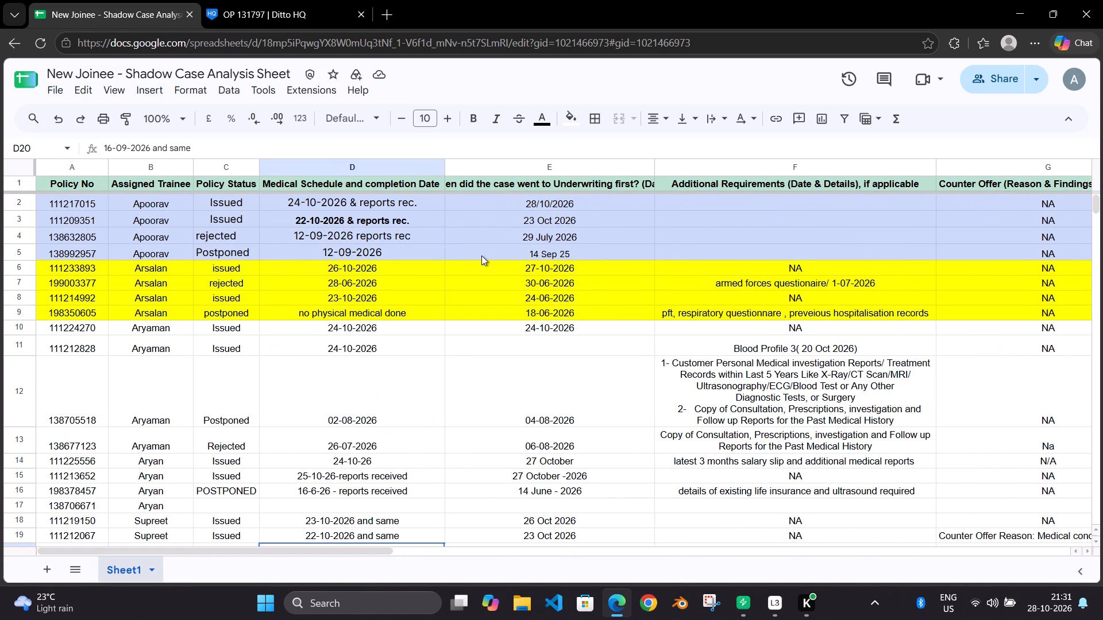
pyautogui.click(246, 1)
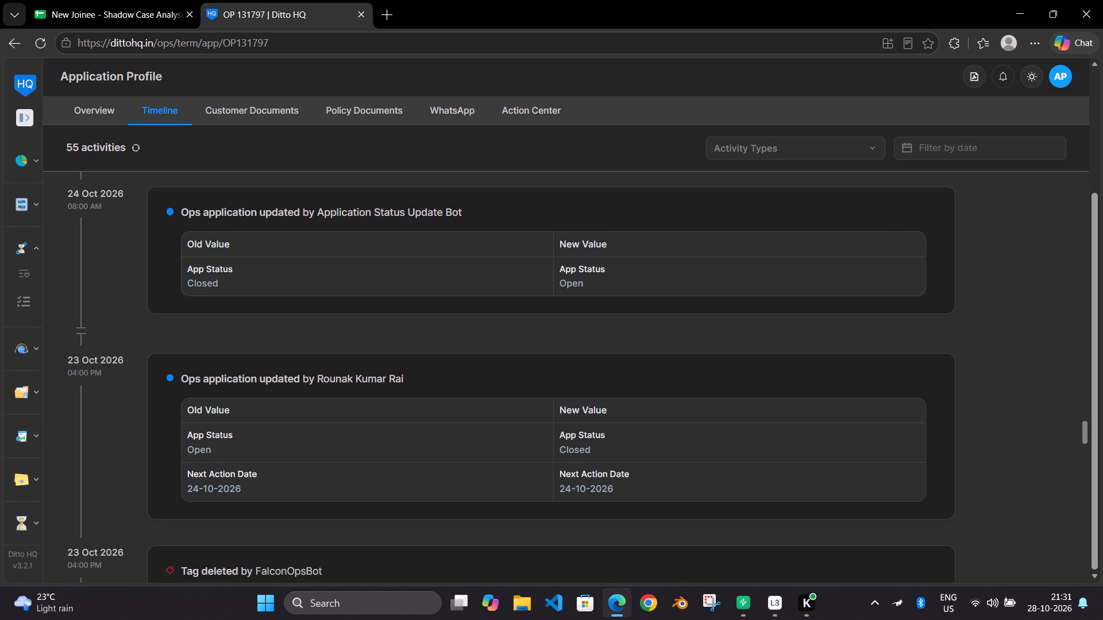
pyautogui.scroll(2, 243, 214)
pyautogui.scroll(-14, 258, 187)
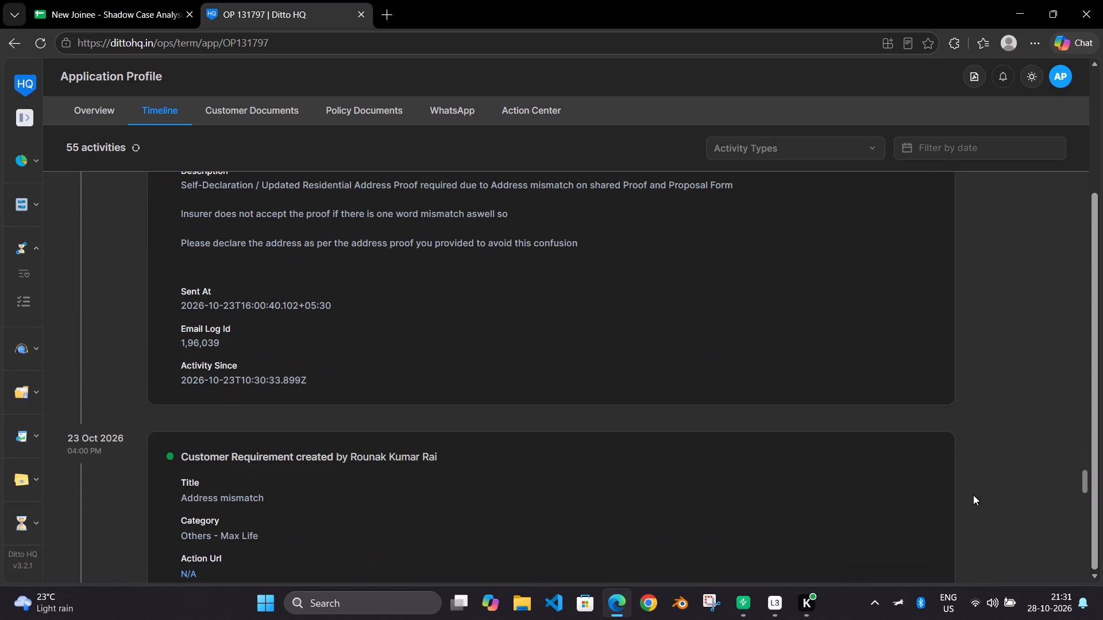
pyautogui.moveTo(1084, 479); pyautogui.dragTo(1102, 616)
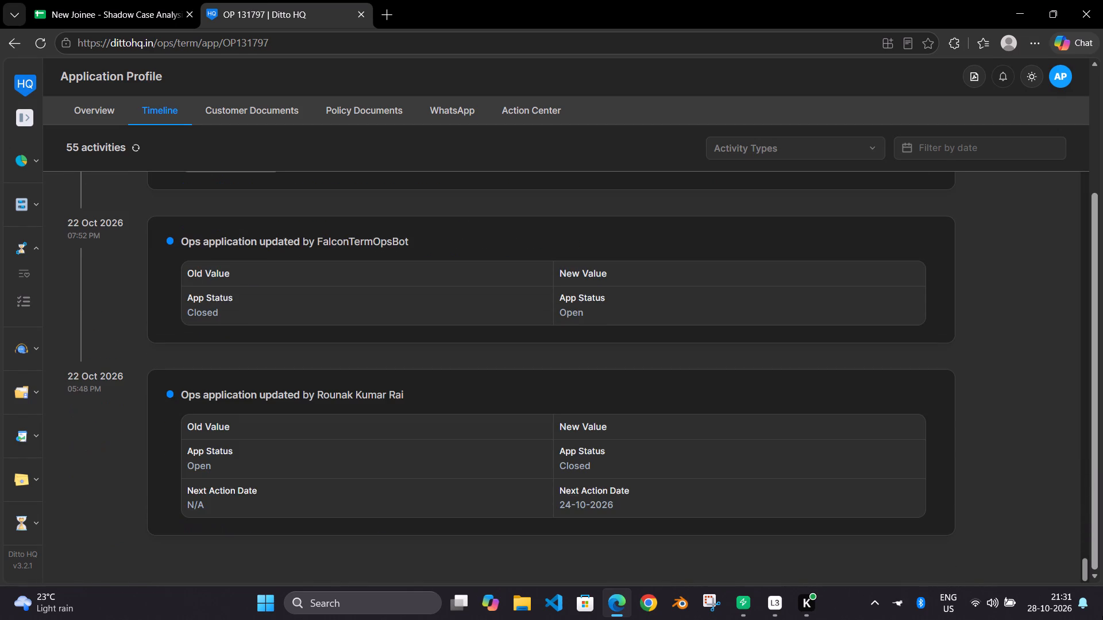
pyautogui.moveTo(1102, 616); pyautogui.dragTo(1102, 619)
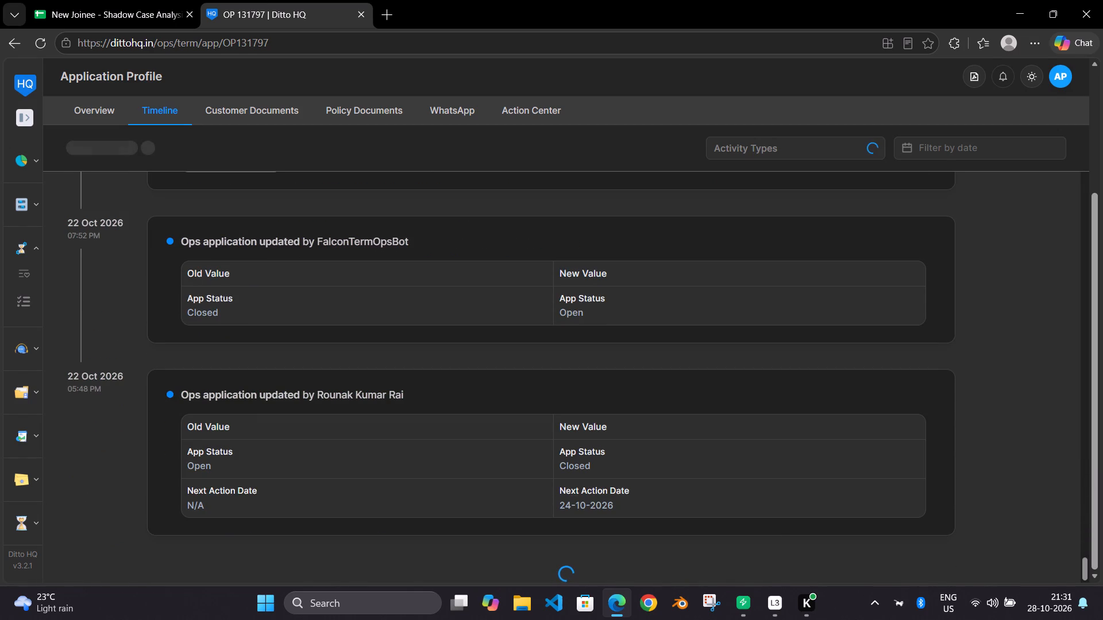
pyautogui.moveTo(1102, 619); pyautogui.dragTo(1102, 619)
pyautogui.scroll(-11, 774, 536)
pyautogui.scroll(2, 774, 528)
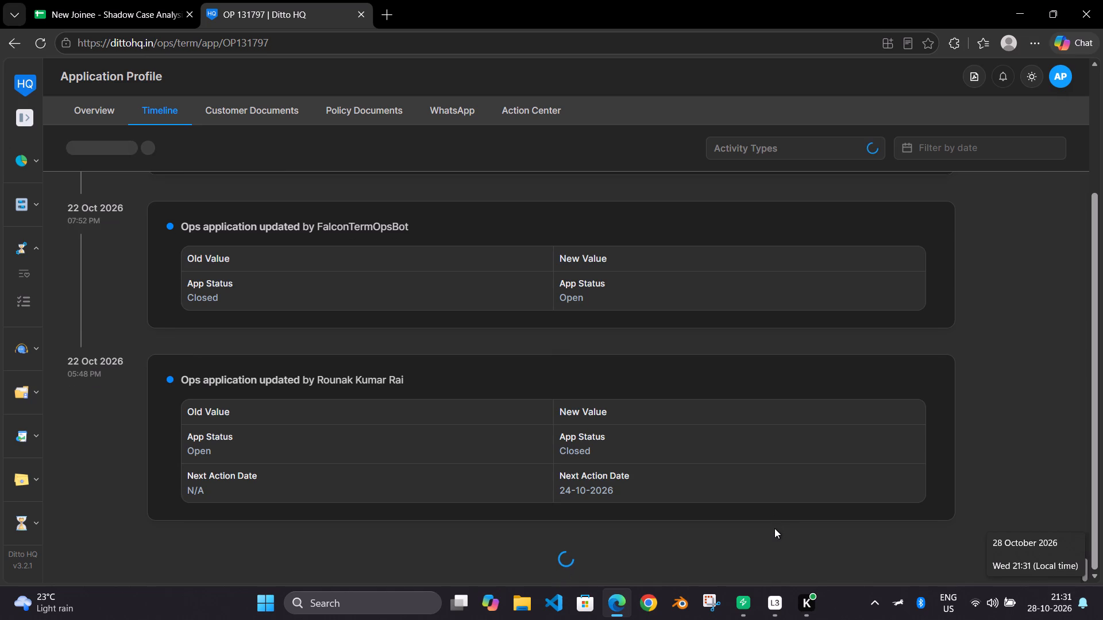
pyautogui.scroll(-20, 774, 526)
pyautogui.scroll(-18, 774, 526)
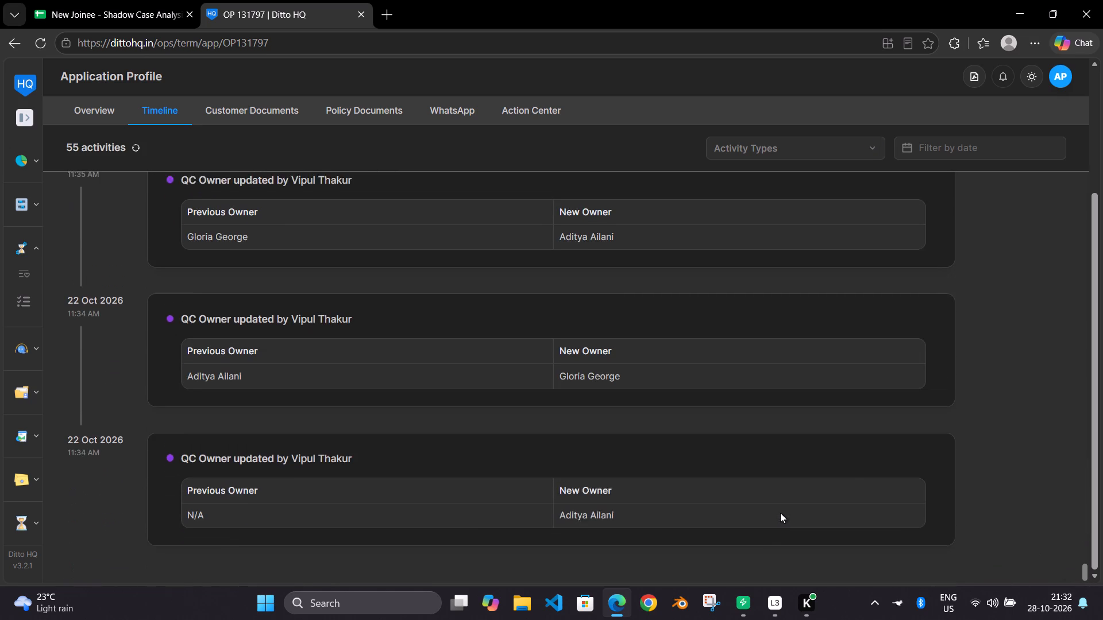
pyautogui.scroll(-9, 780, 513)
pyautogui.scroll(-20, 782, 507)
pyautogui.scroll(-14, 782, 507)
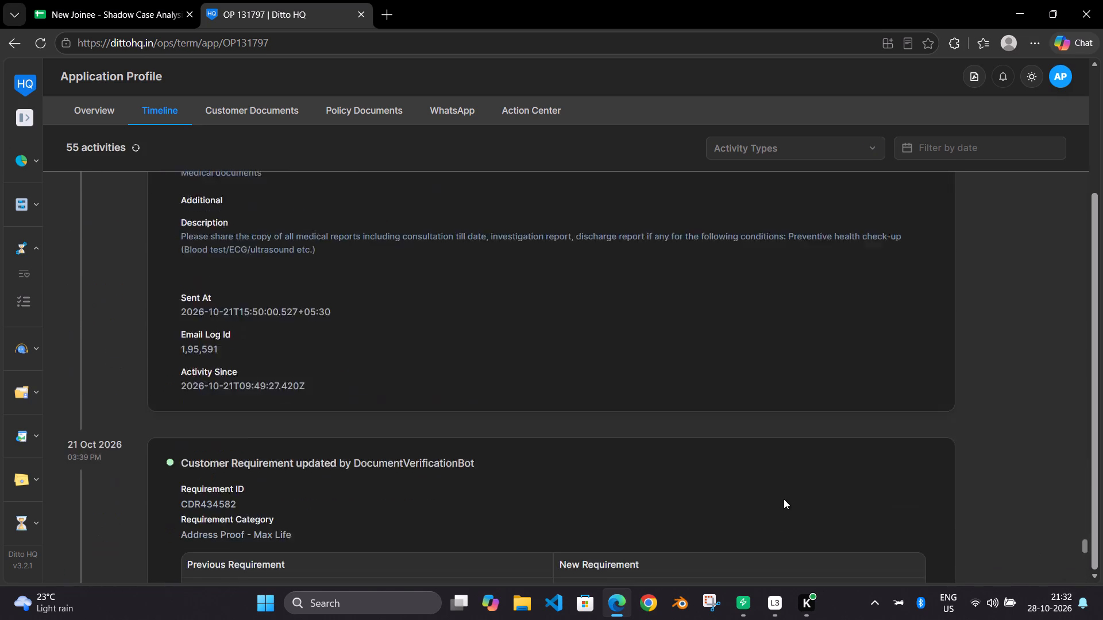
pyautogui.scroll(-20, 784, 499)
pyautogui.scroll(-4, 784, 499)
pyautogui.scroll(2, 784, 499)
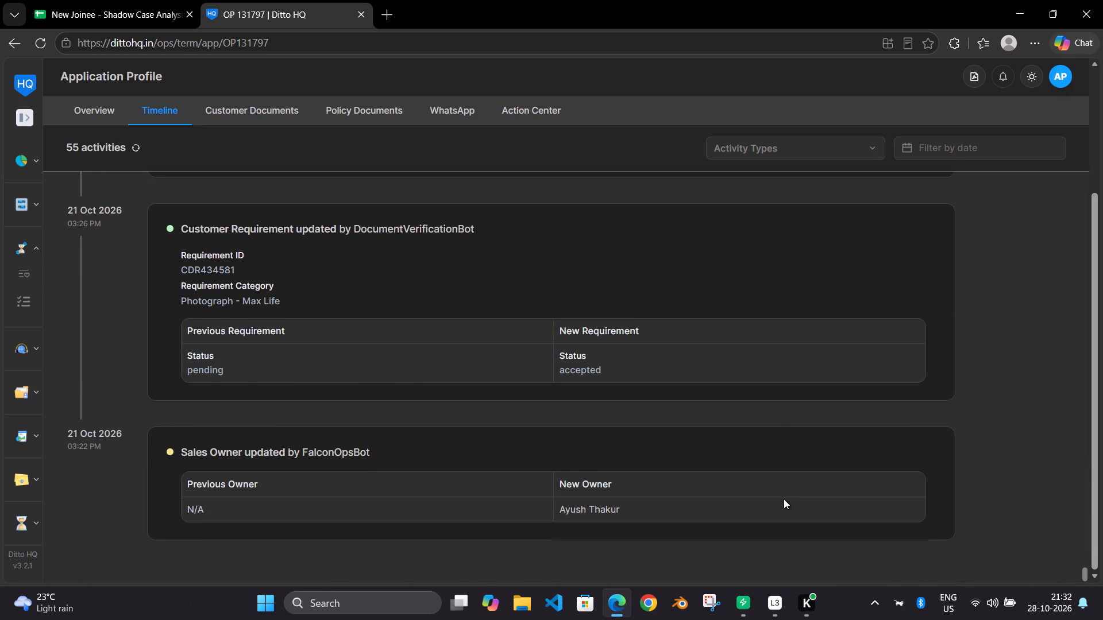
pyautogui.scroll(-4, 784, 499)
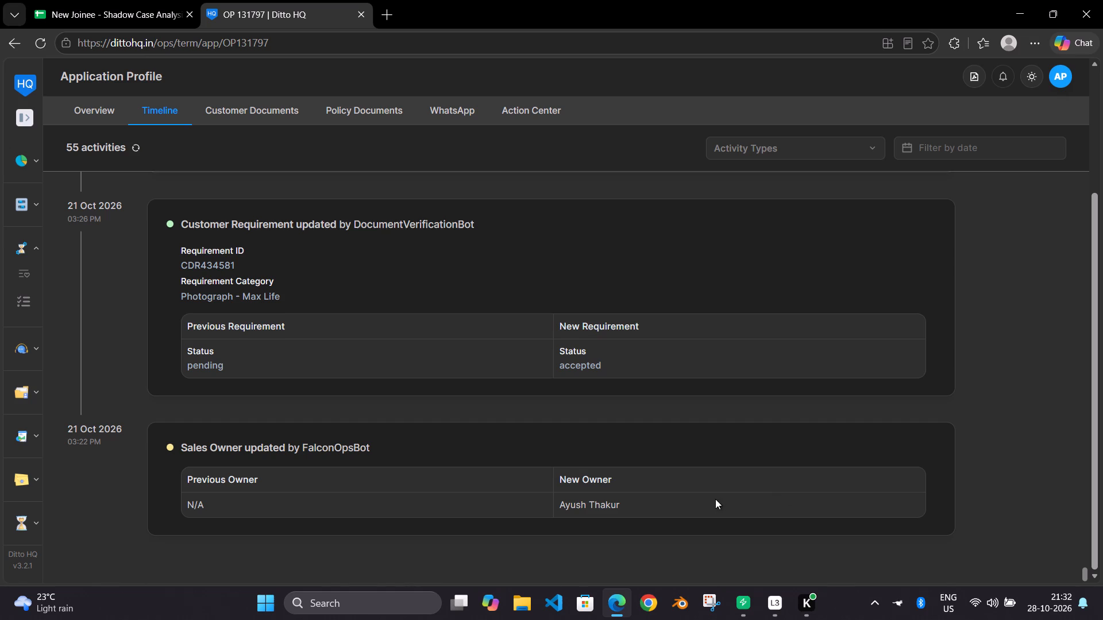
pyautogui.scroll(14, 715, 499)
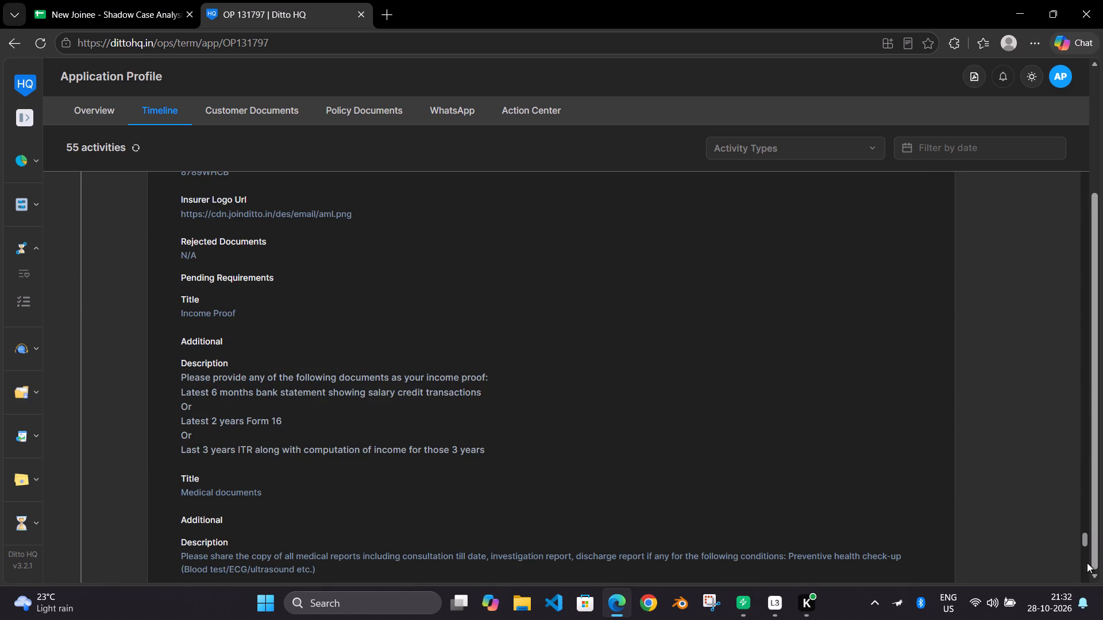
pyautogui.moveTo(1087, 541); pyautogui.dragTo(1069, 166)
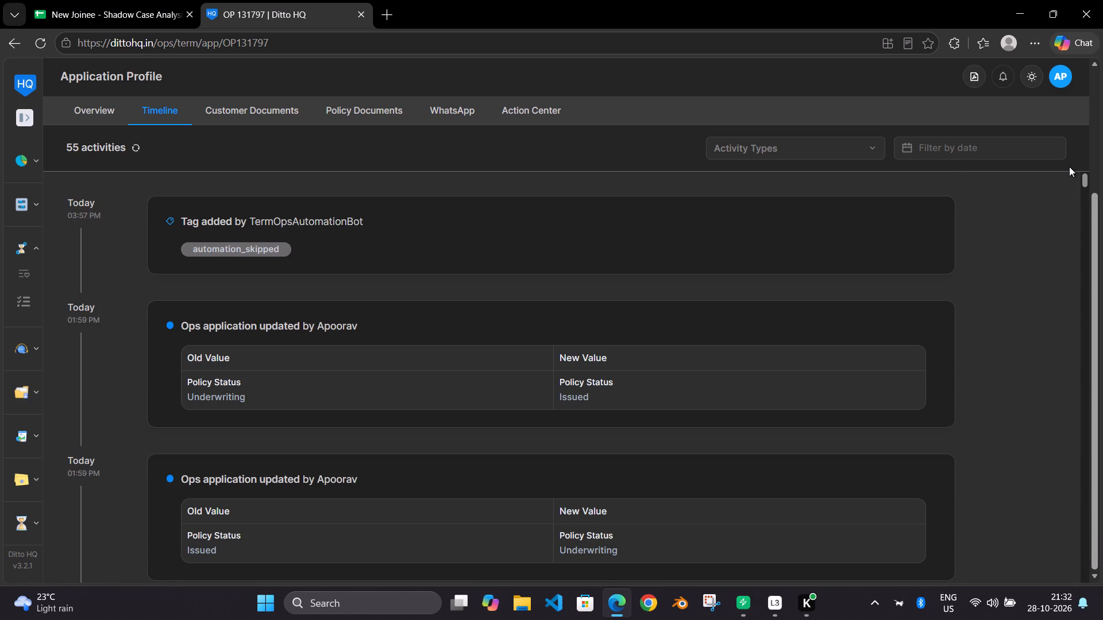
pyautogui.moveTo(1069, 166); pyautogui.dragTo(1070, 174)
pyautogui.click(65, 10)
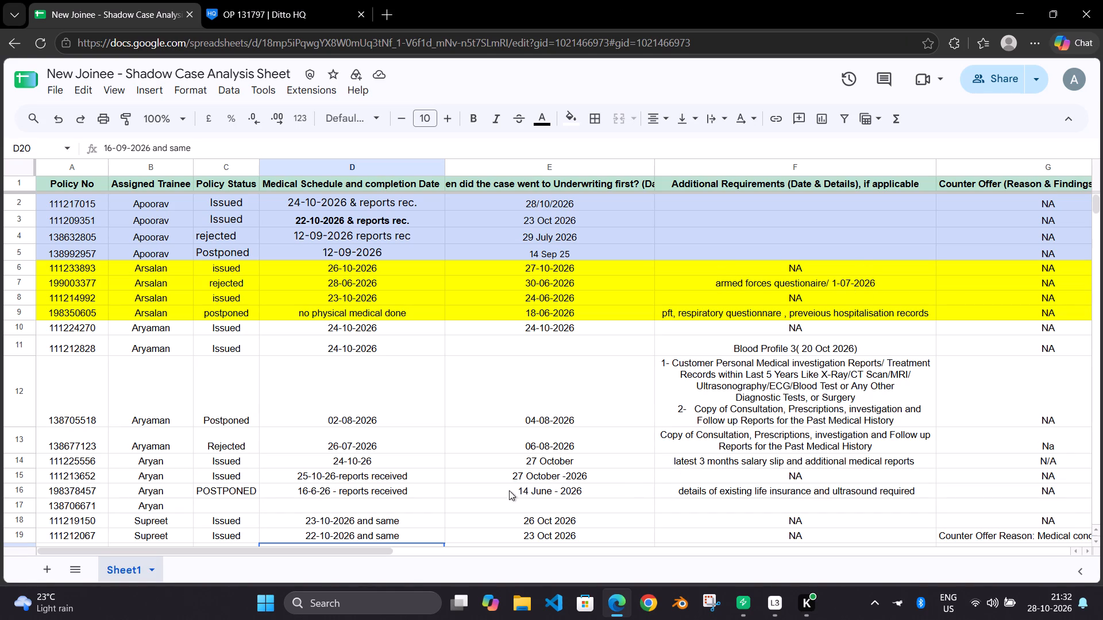
pyautogui.moveTo(359, 551); pyautogui.dragTo(598, 583)
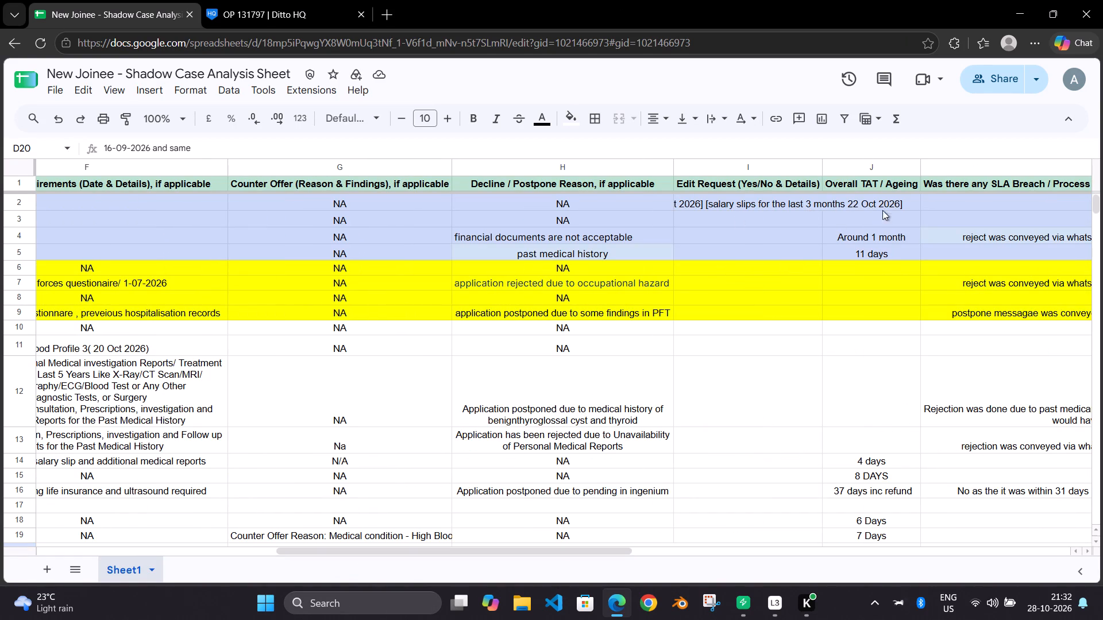
pyautogui.click(889, 200)
pyautogui.write('7 days')
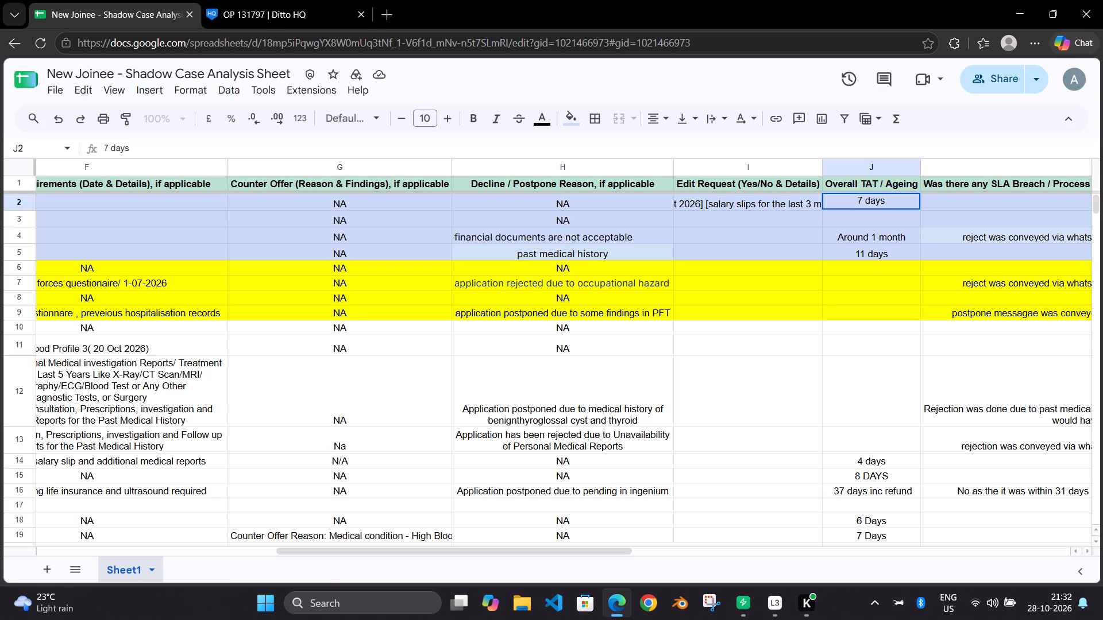
pyautogui.click(869, 208)
pyautogui.click(865, 232)
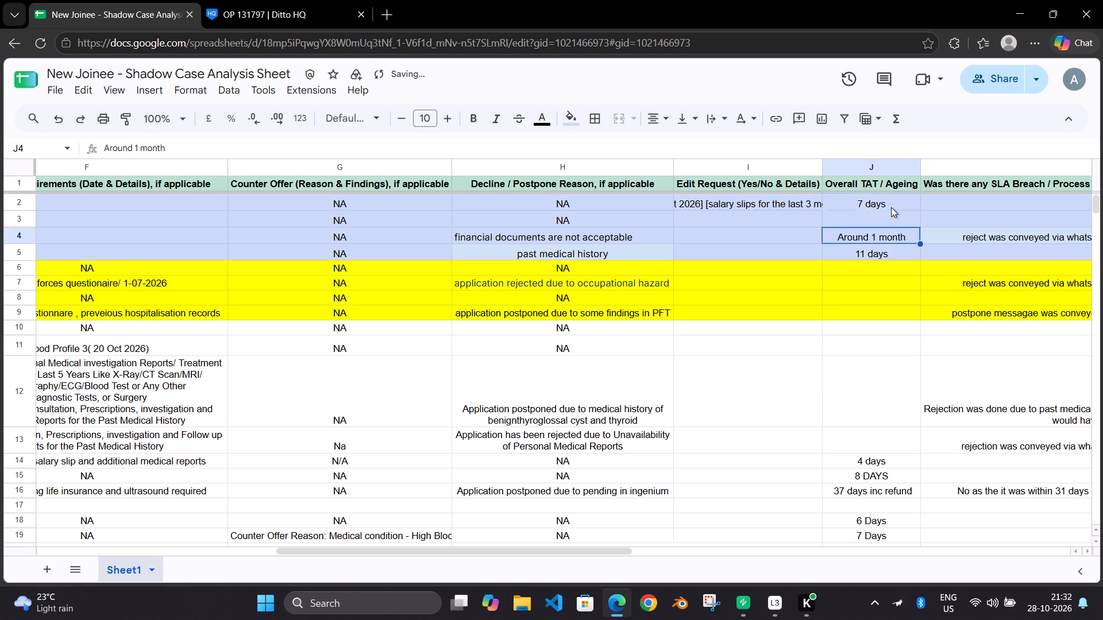
pyautogui.click(891, 207)
pyautogui.click(891, 220)
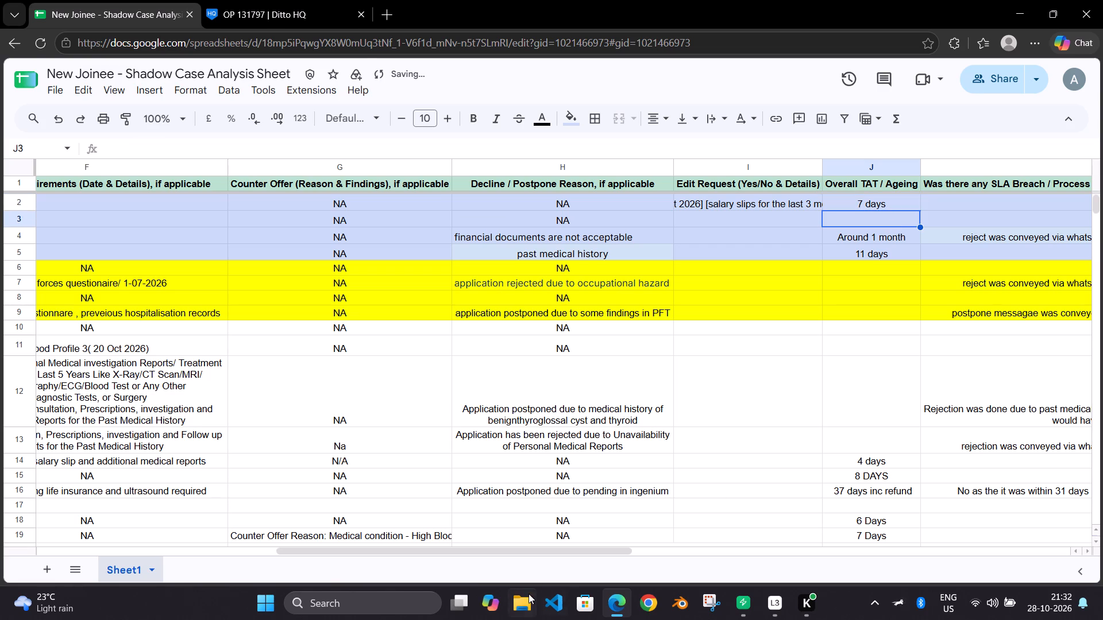
pyautogui.moveTo(593, 553); pyautogui.dragTo(720, 557)
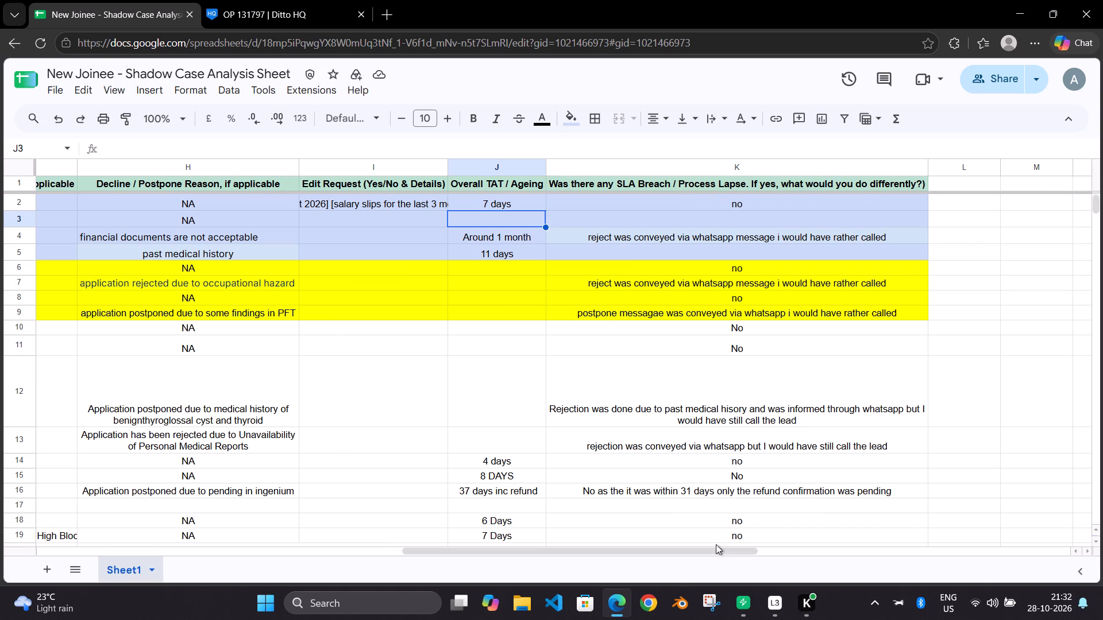
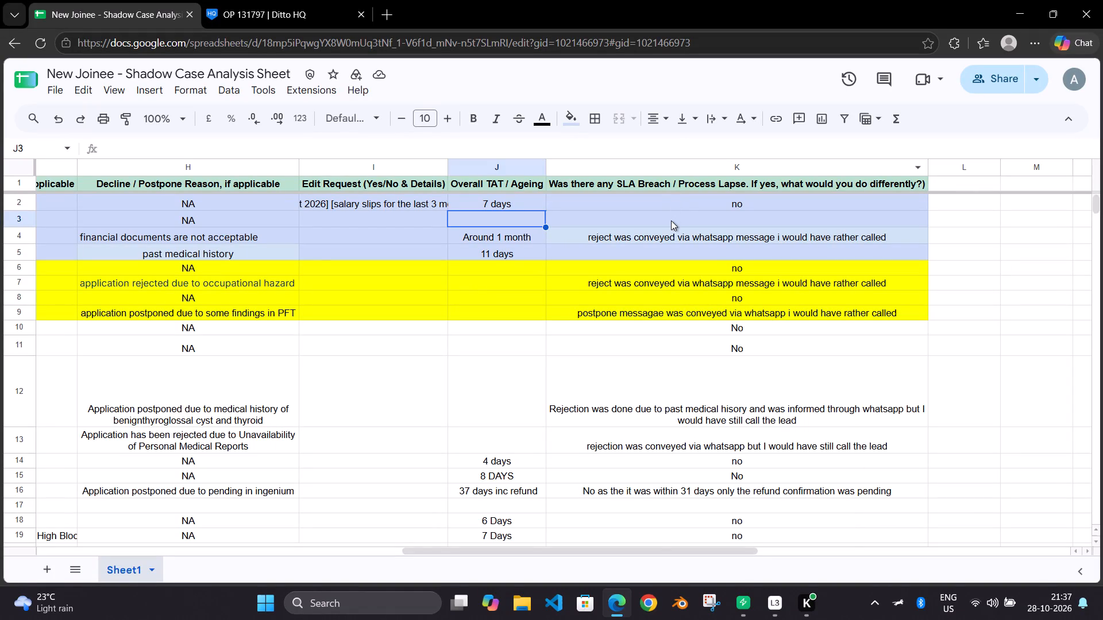
pyautogui.click(390, 24)
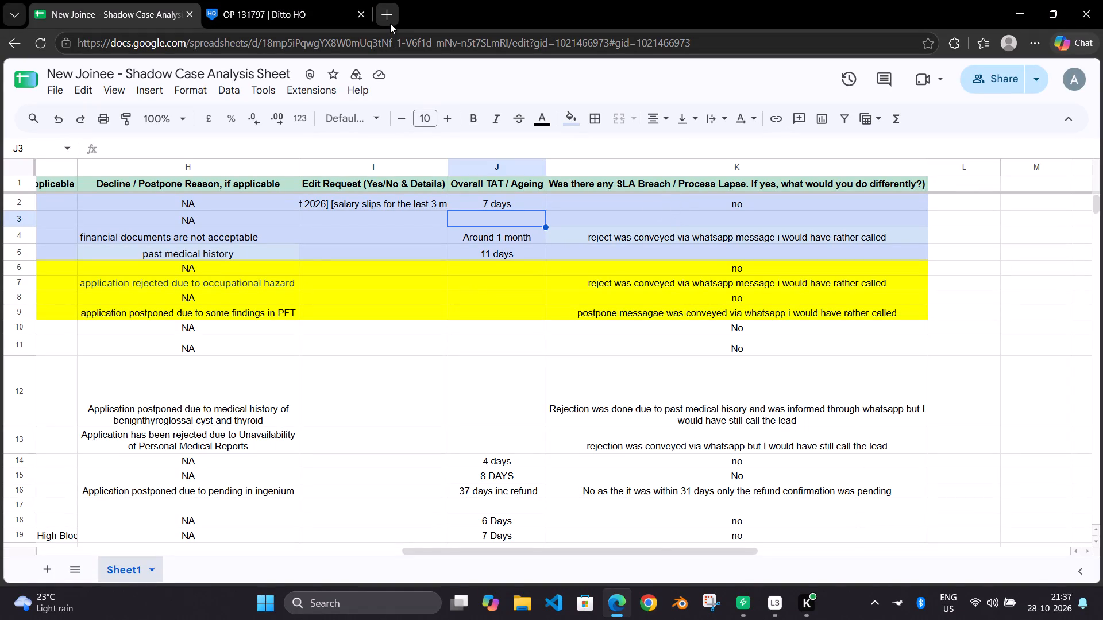
pyautogui.click(295, 7)
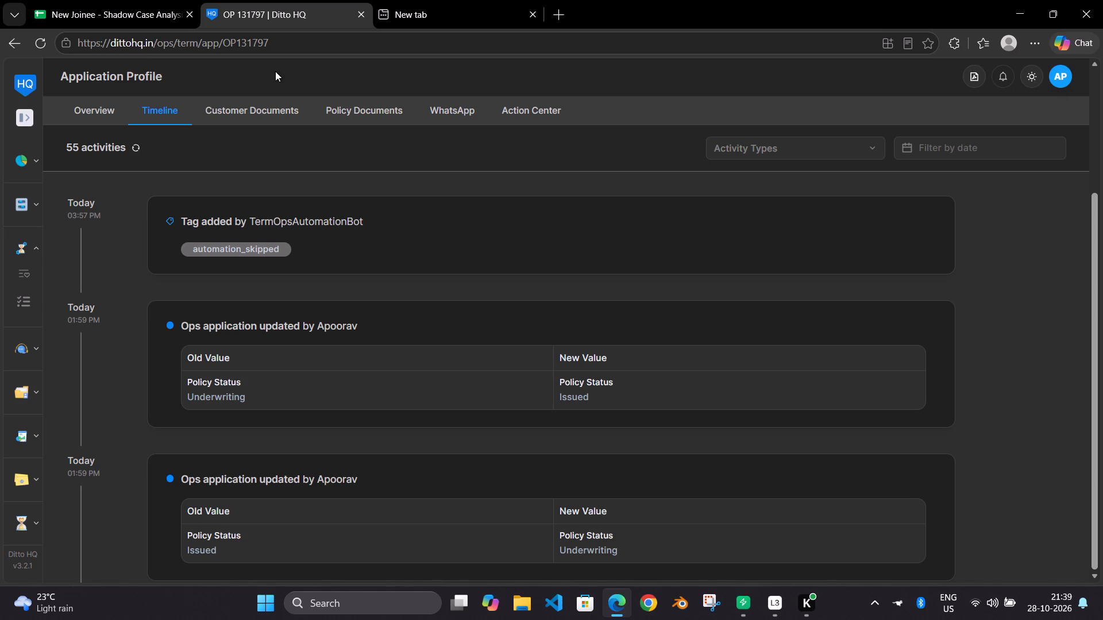
pyautogui.click(272, 121)
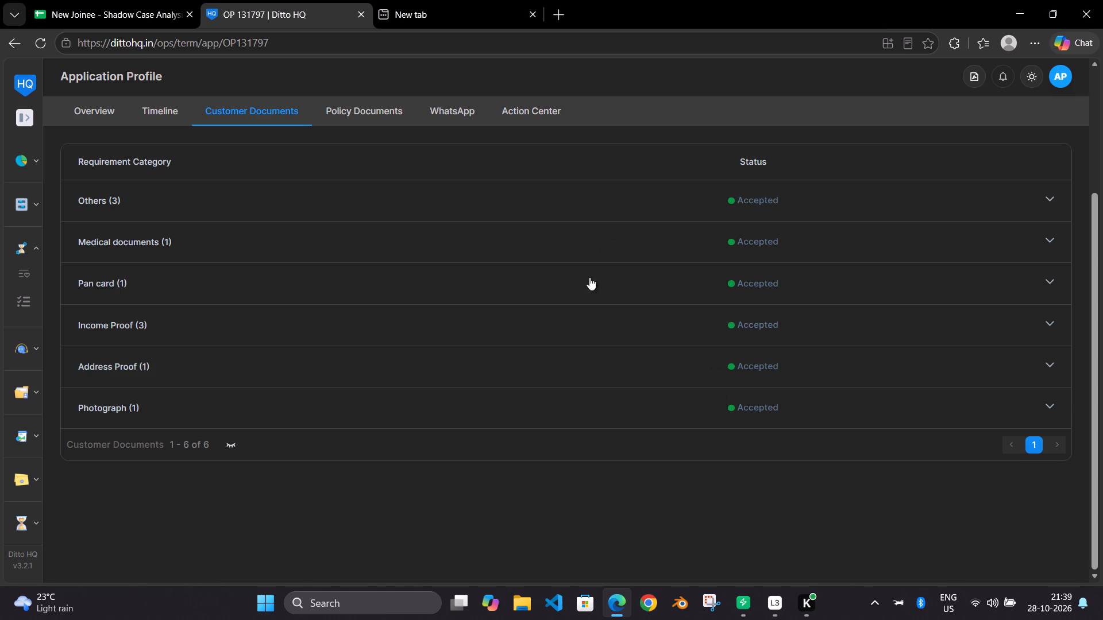
pyautogui.click(362, 109)
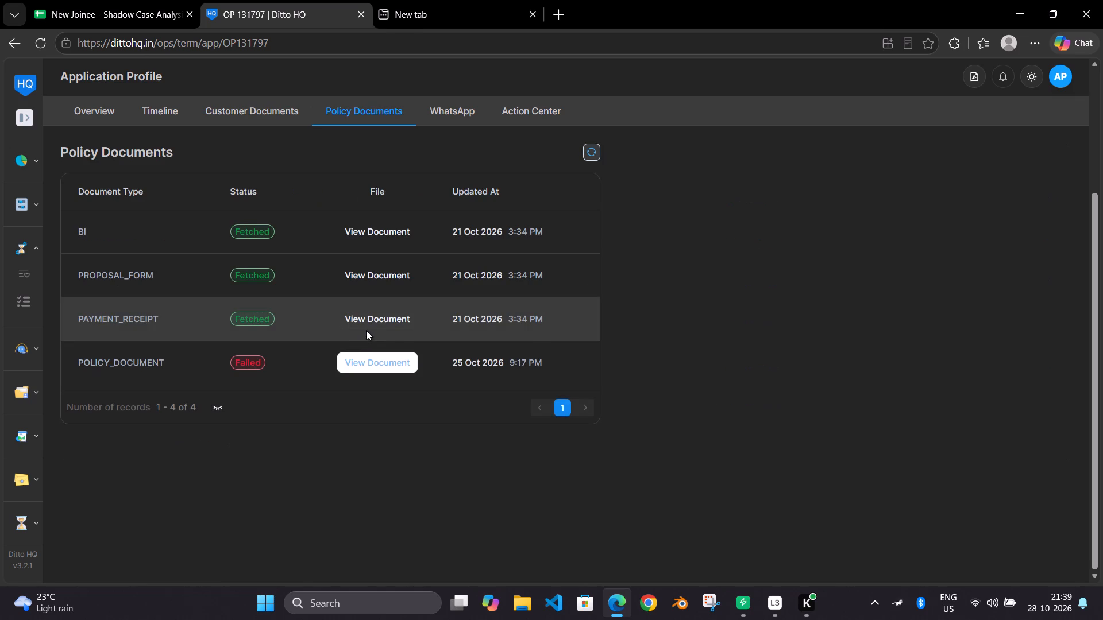
pyautogui.click(453, 113)
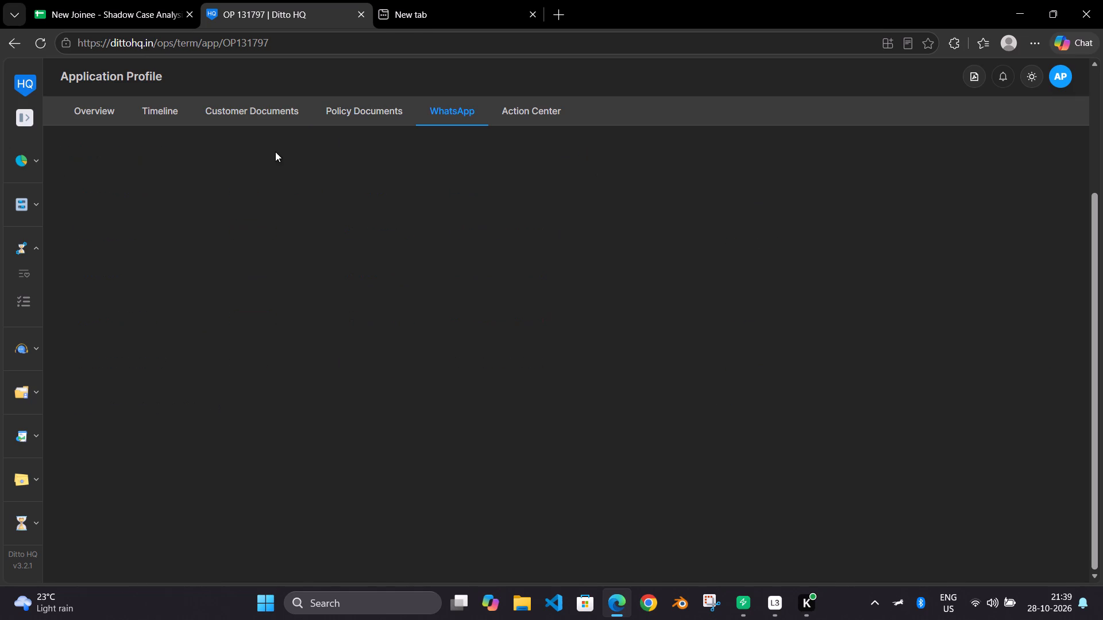
pyautogui.click(266, 115)
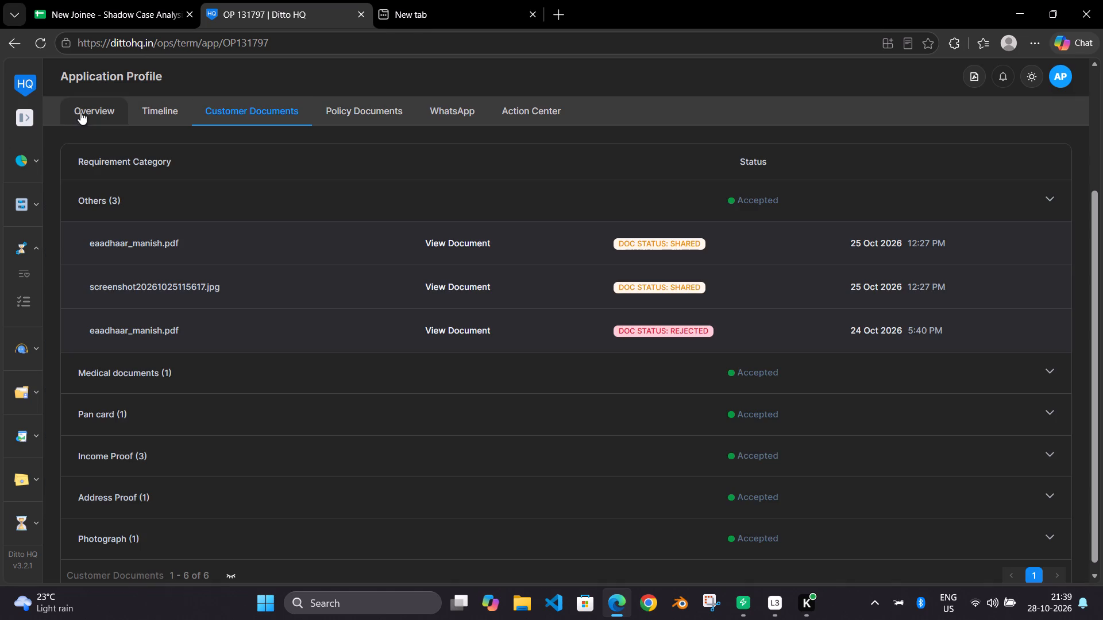
# Copy the policy number from row 3 of the New Joinee - Shadow Case Analysis Sheet.
pyautogui.click(167, 0)
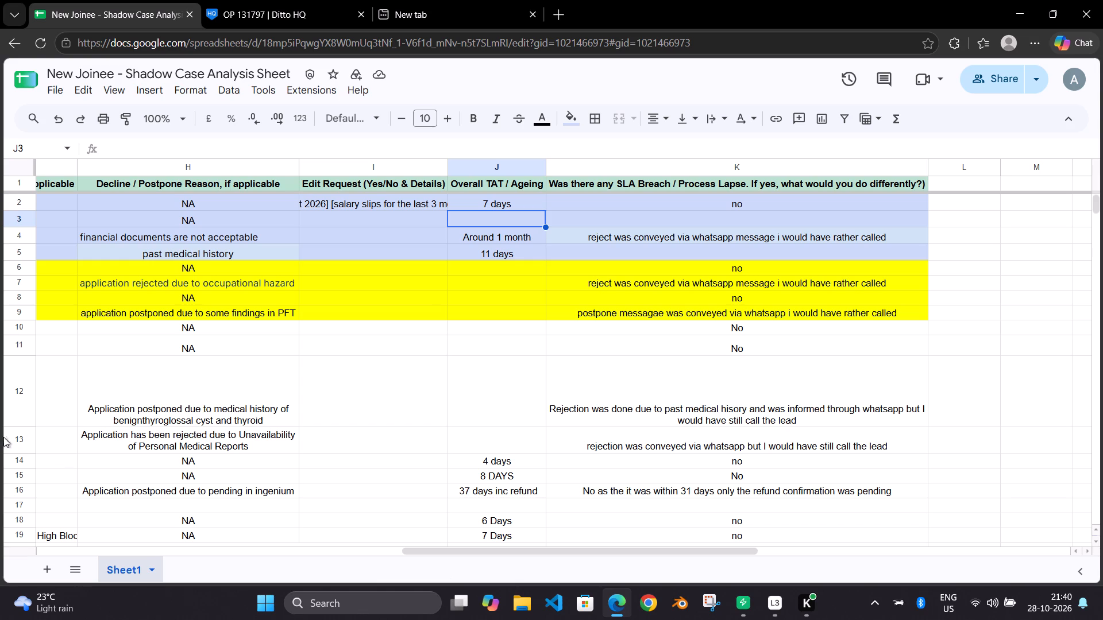
pyautogui.moveTo(416, 552); pyautogui.dragTo(0, 460)
pyautogui.moveTo(445, 549); pyautogui.dragTo(0, 517)
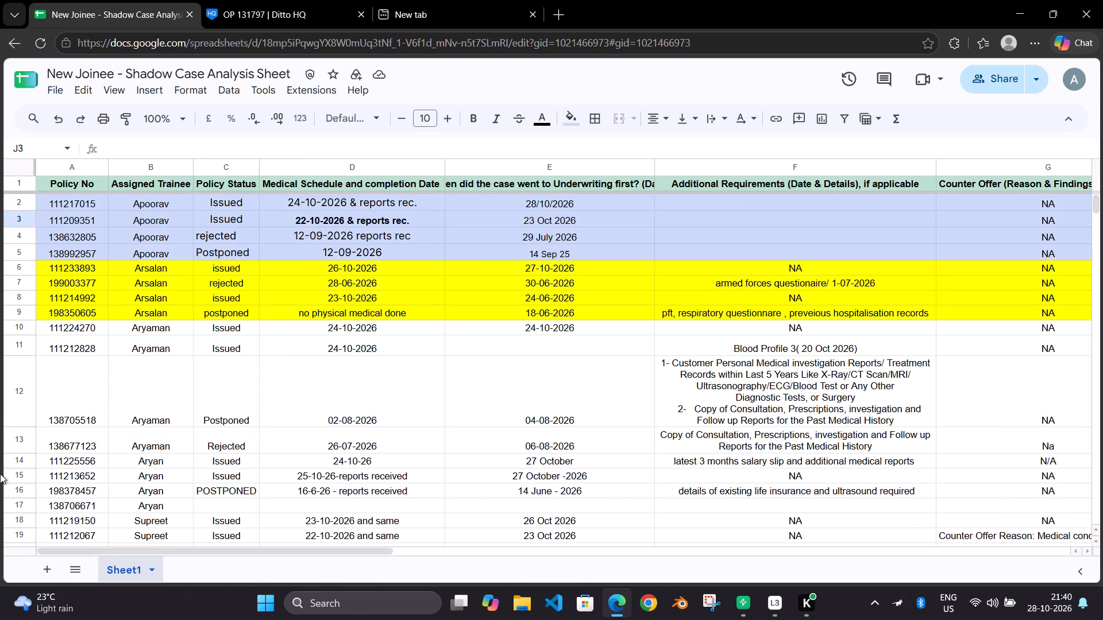
pyautogui.click(72, 213)
pyautogui.click(71, 217)
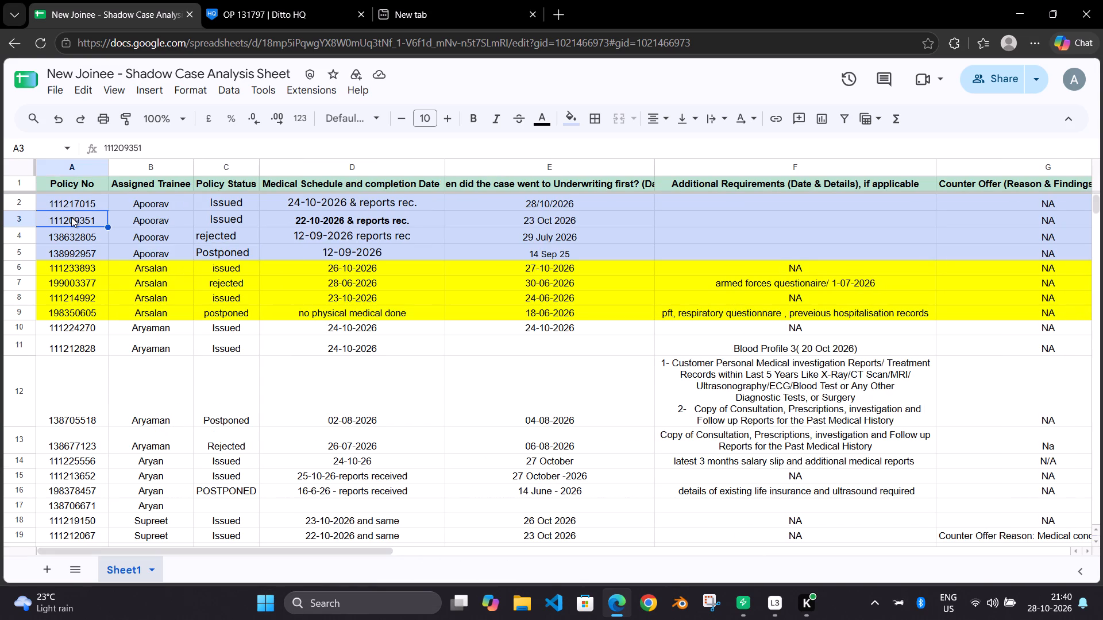
pyautogui.doubleClick(113, 148)
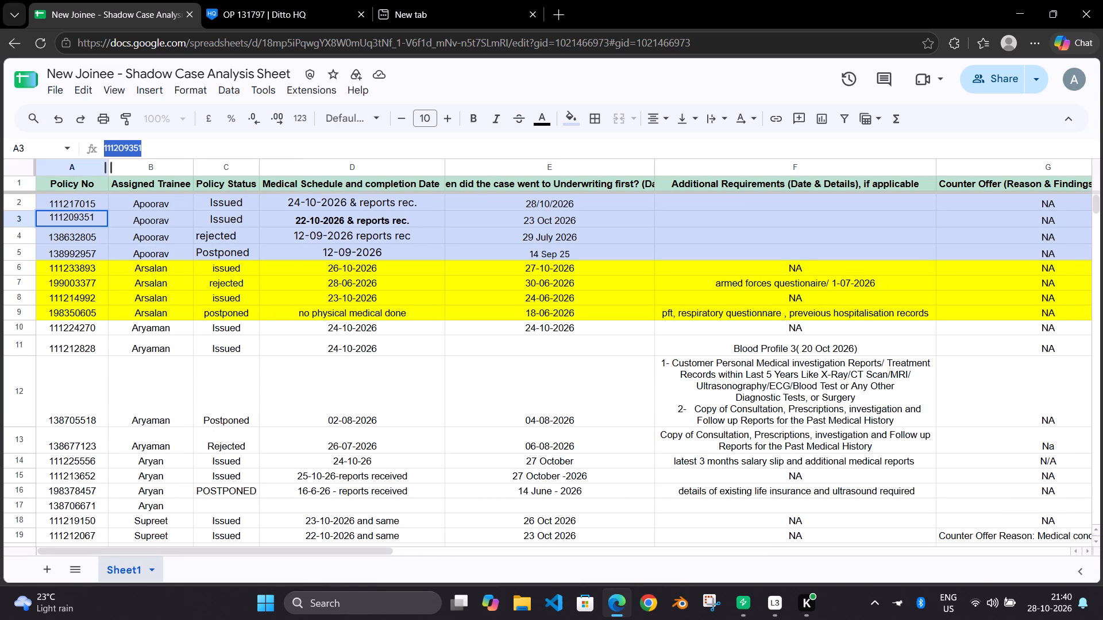
pyautogui.hotkey('ctrl', 'c')
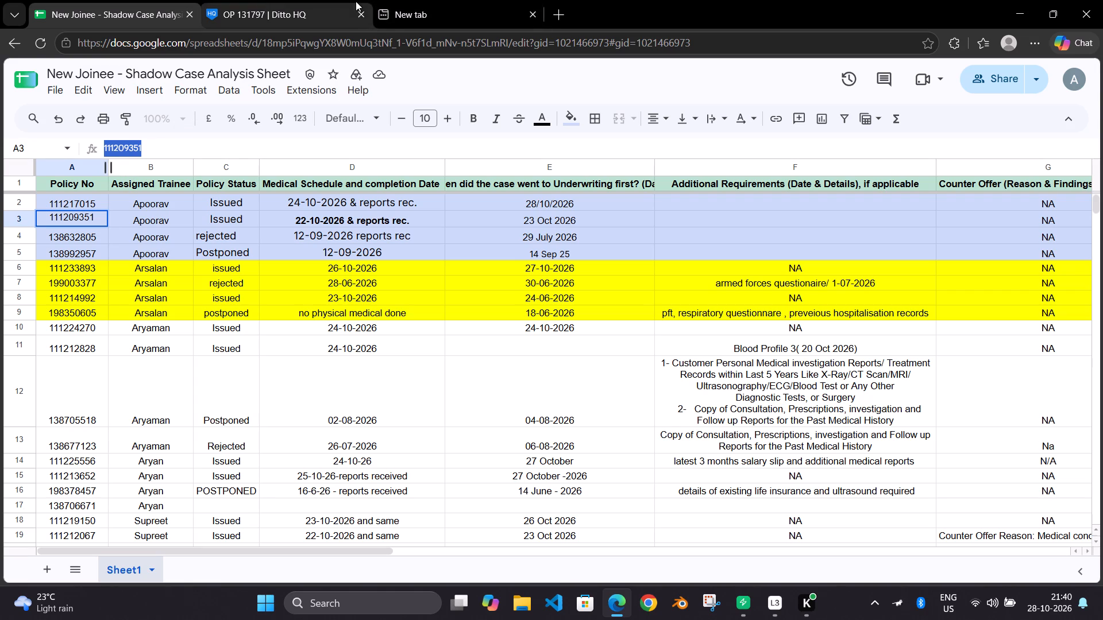
# In the new tab, open the Term Applications list in Ditto HQ.
pyautogui.click(396, 2)
pyautogui.click(159, 68)
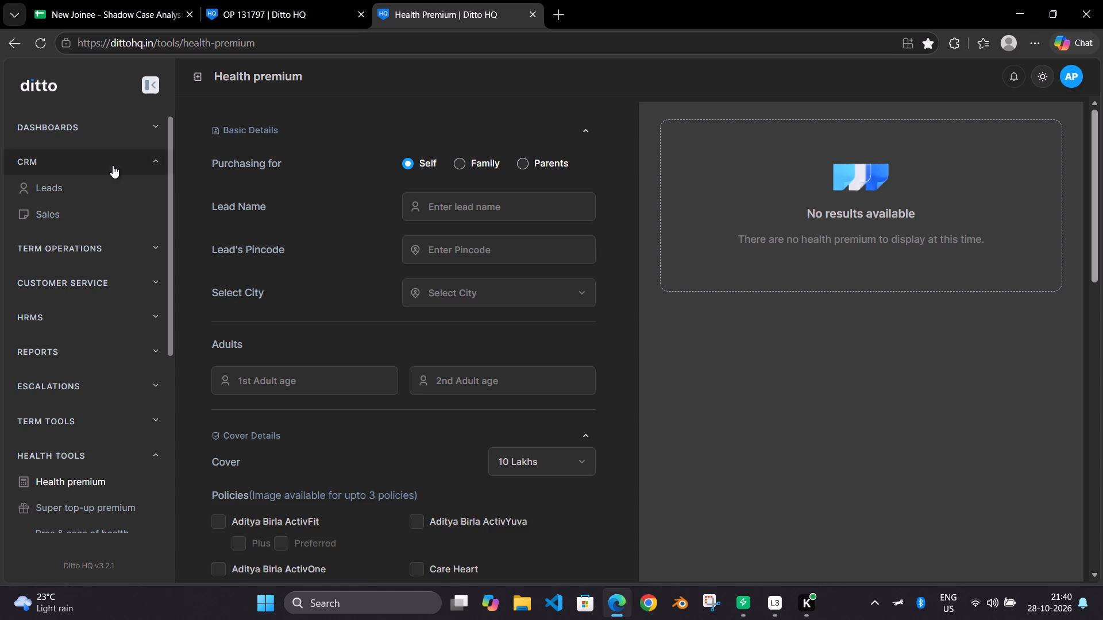
pyautogui.click(125, 260)
pyautogui.click(117, 248)
pyautogui.click(96, 282)
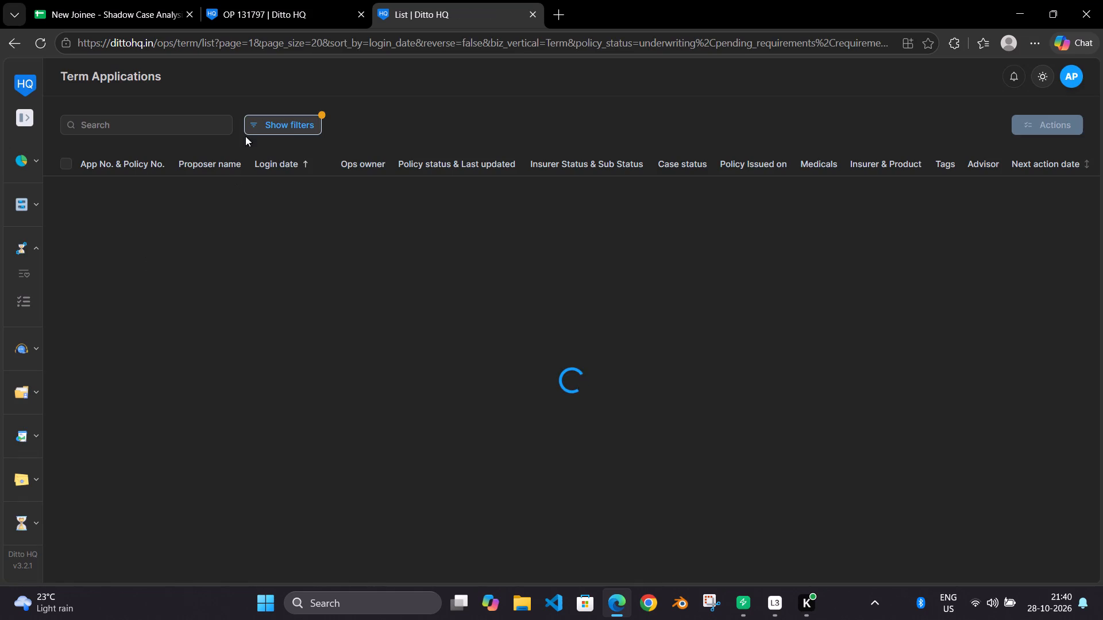
# Clear all filters on Term Applications and search for the copied row 3 policy number.
pyautogui.click(265, 121)
pyautogui.click(341, 122)
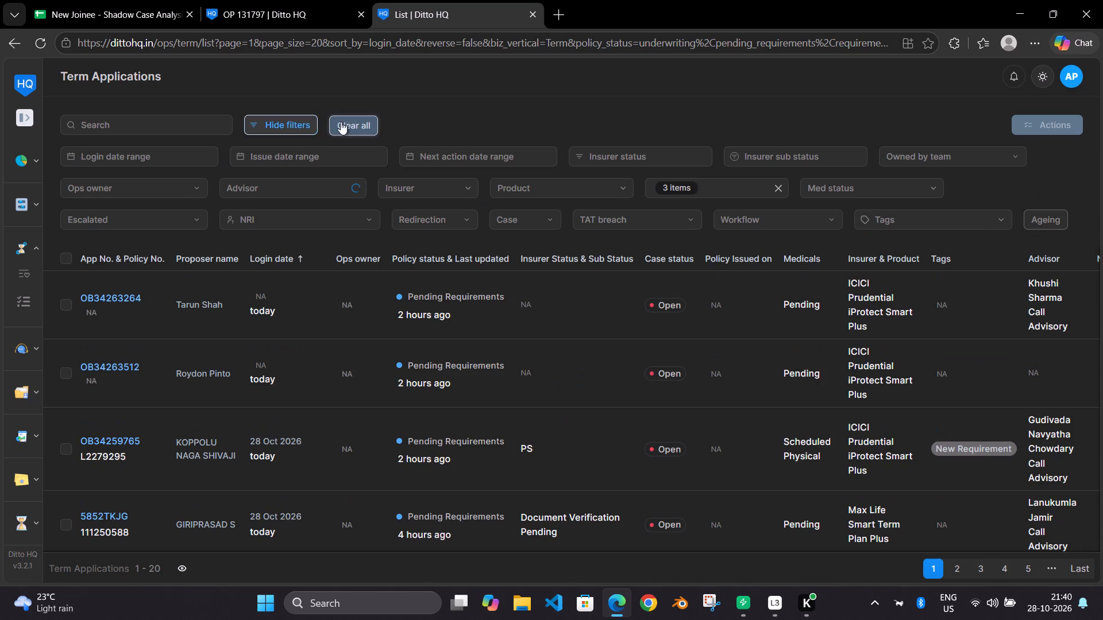
pyautogui.click(175, 125)
pyautogui.click(182, 125)
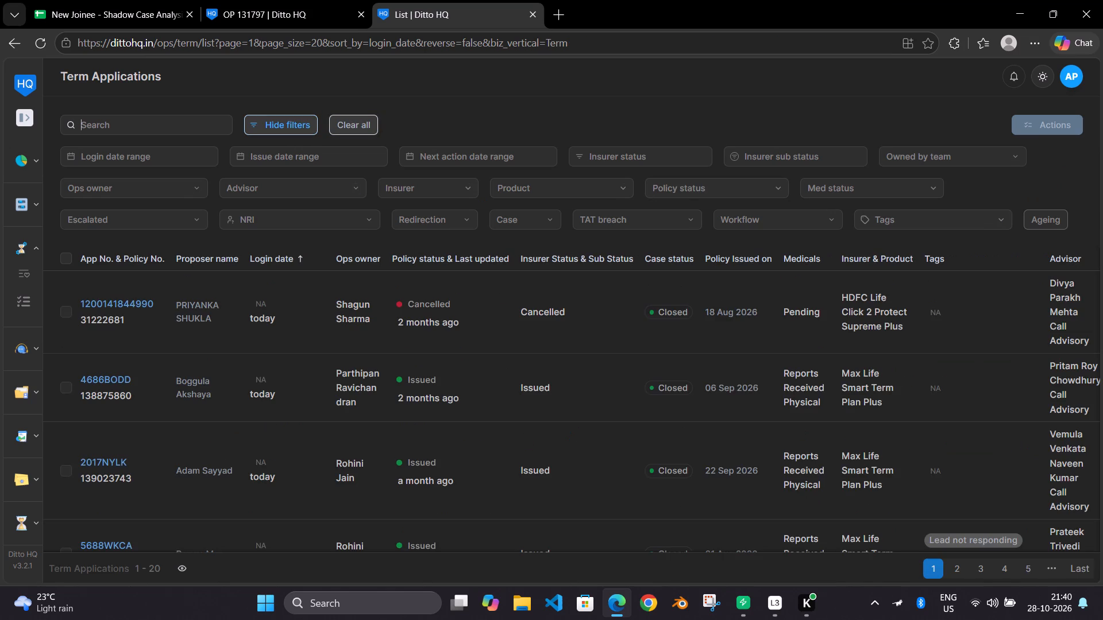
pyautogui.hotkey('ctrl', 'v')
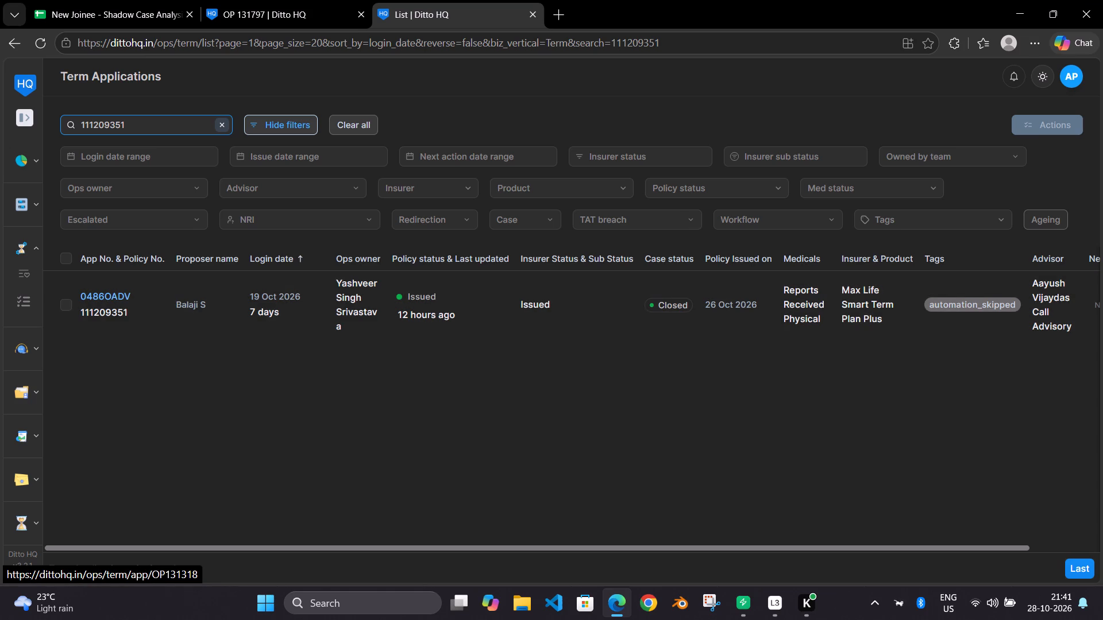
# In the Shadow Case Analysis Sheet, fill the Overall TAT / Ageing down from row 2 to give row 3 8 days.
pyautogui.click(80, 25)
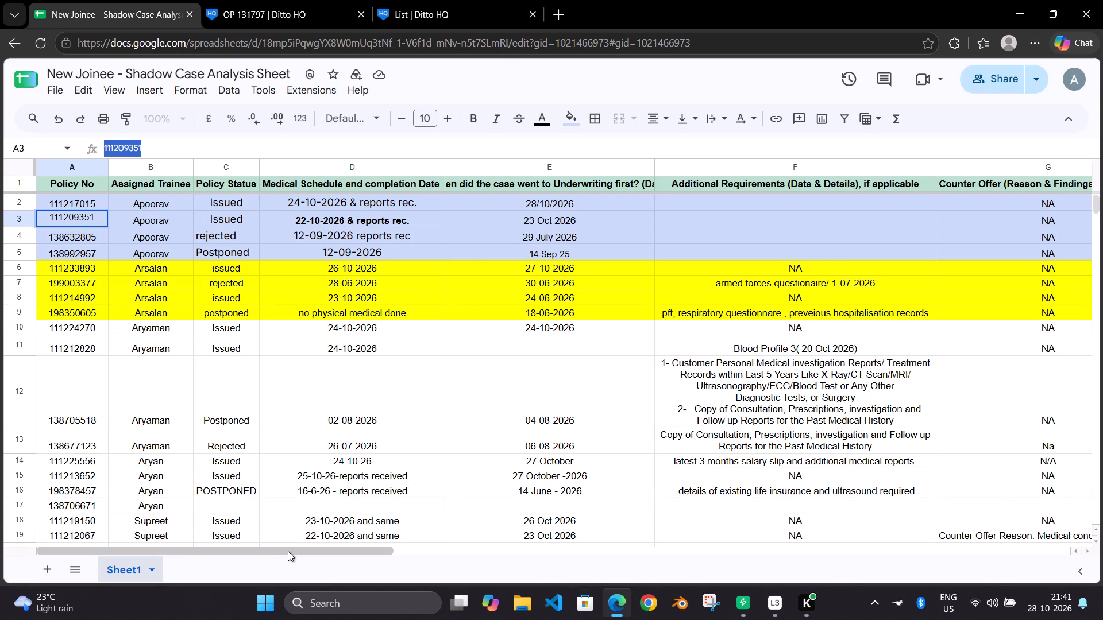
pyautogui.moveTo(288, 552); pyautogui.dragTo(638, 570)
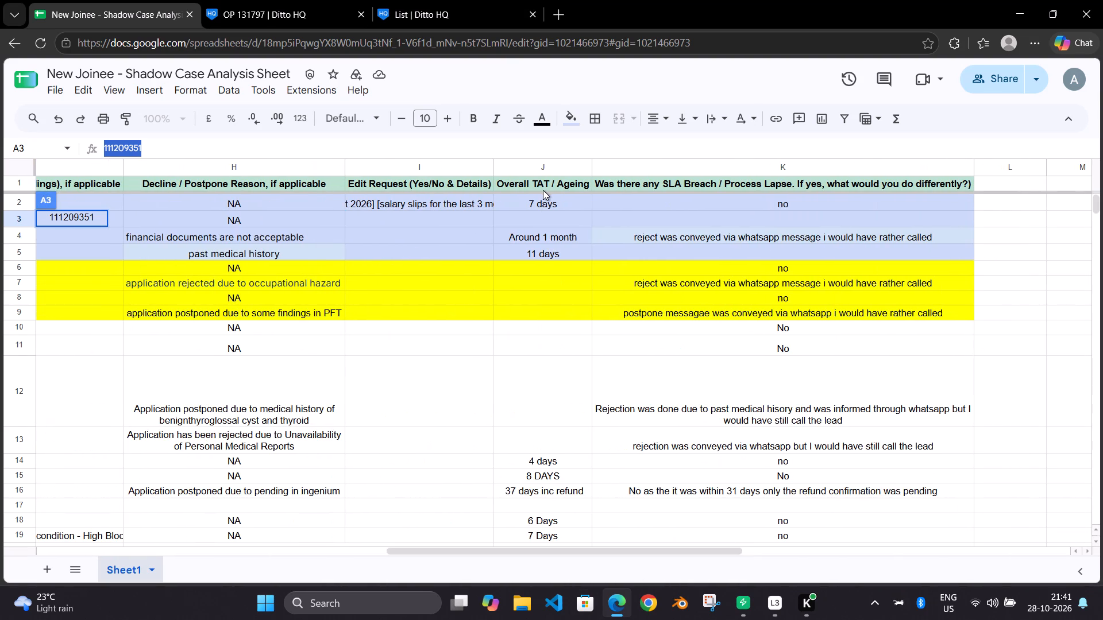
pyautogui.click(549, 206)
pyautogui.click(592, 211)
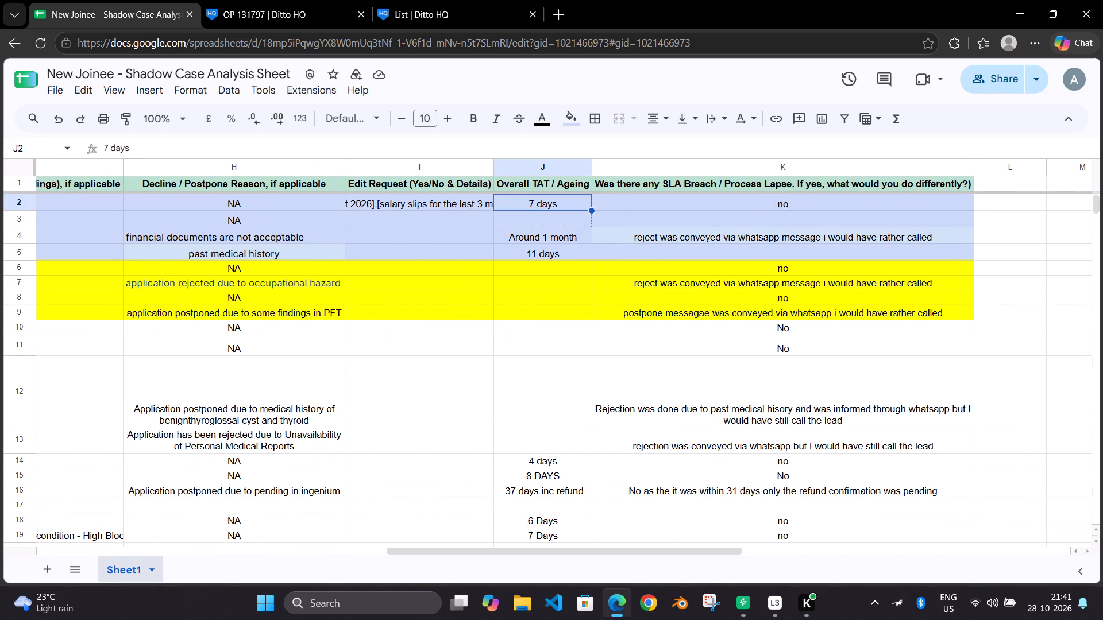
pyautogui.click(524, 216)
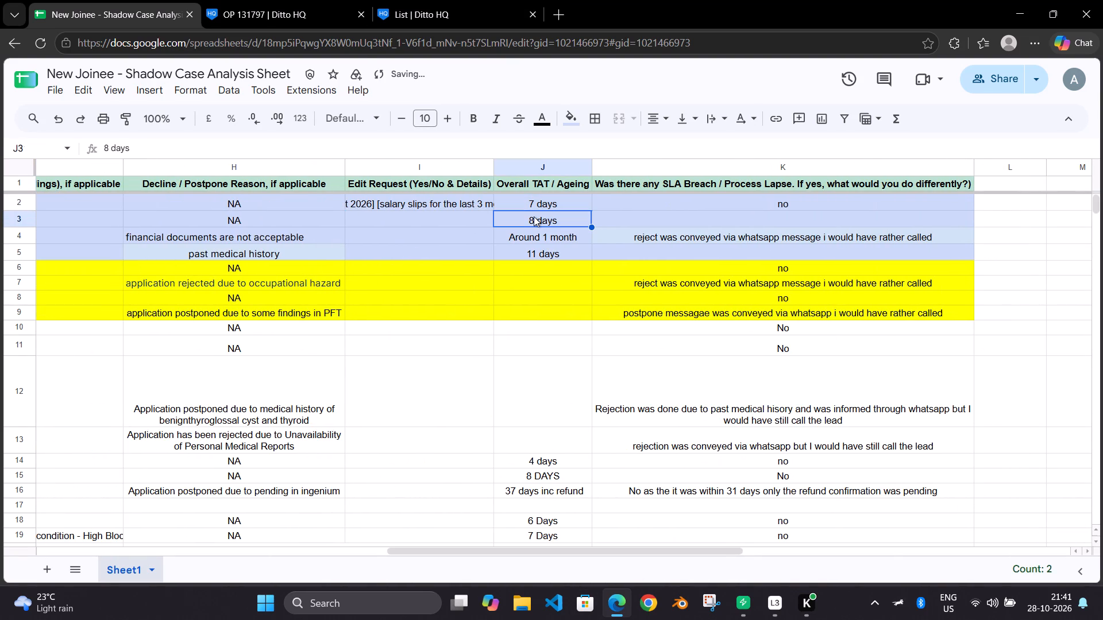
pyautogui.click(534, 216)
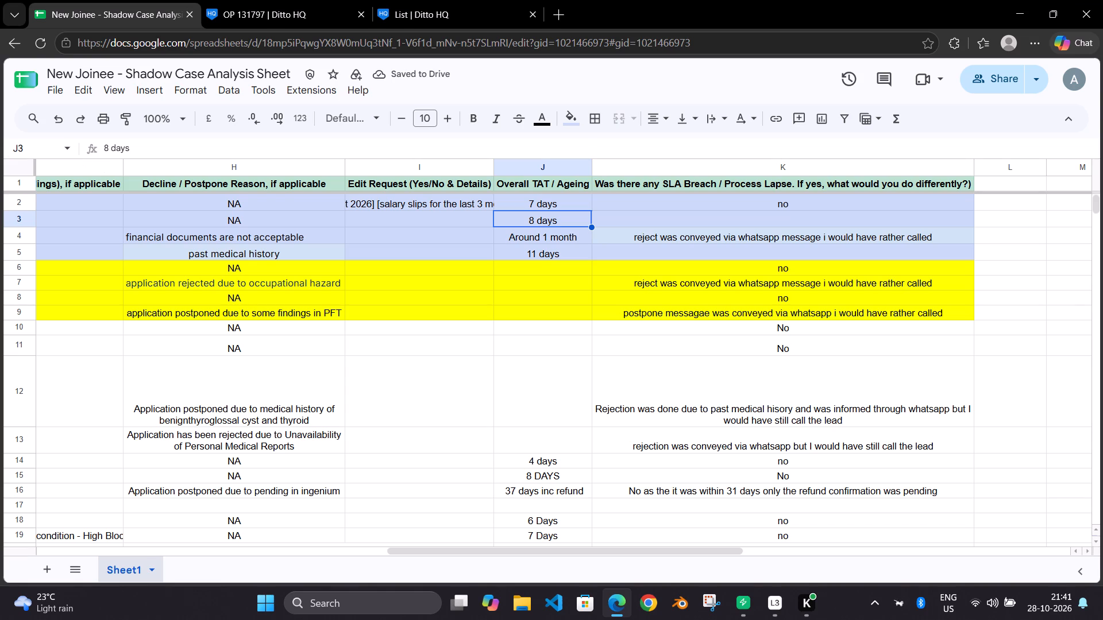
pyautogui.click(109, 150)
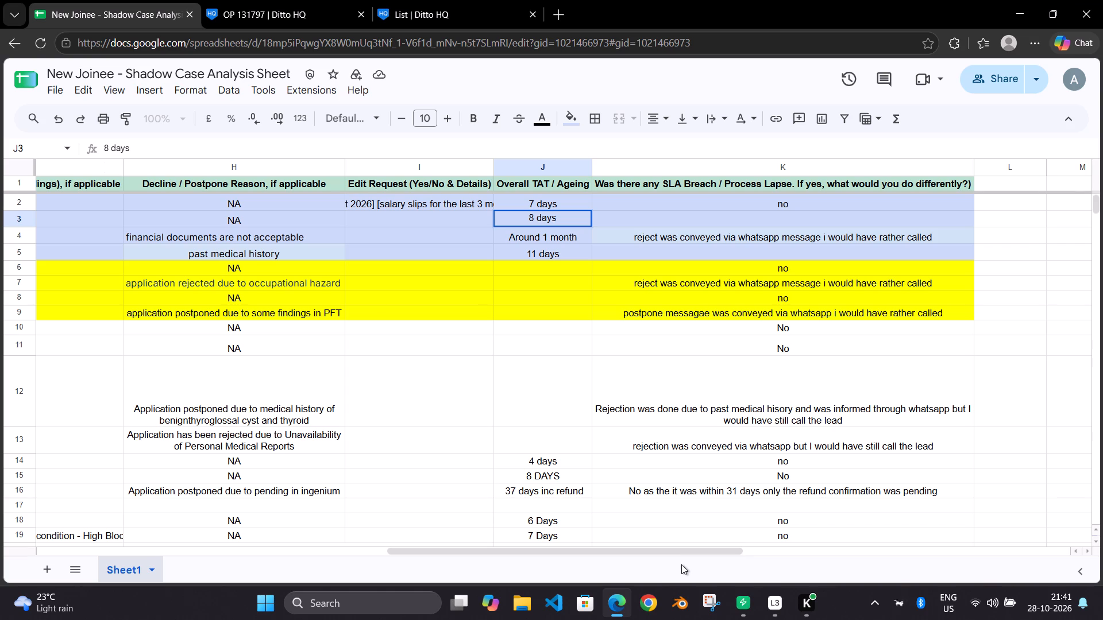
# Examine the trainee's case rows 2 to 5 from the policy numbers across to the SLA Breach column, checking which fields are filled in.
pyautogui.moveTo(683, 552); pyautogui.dragTo(684, 551)
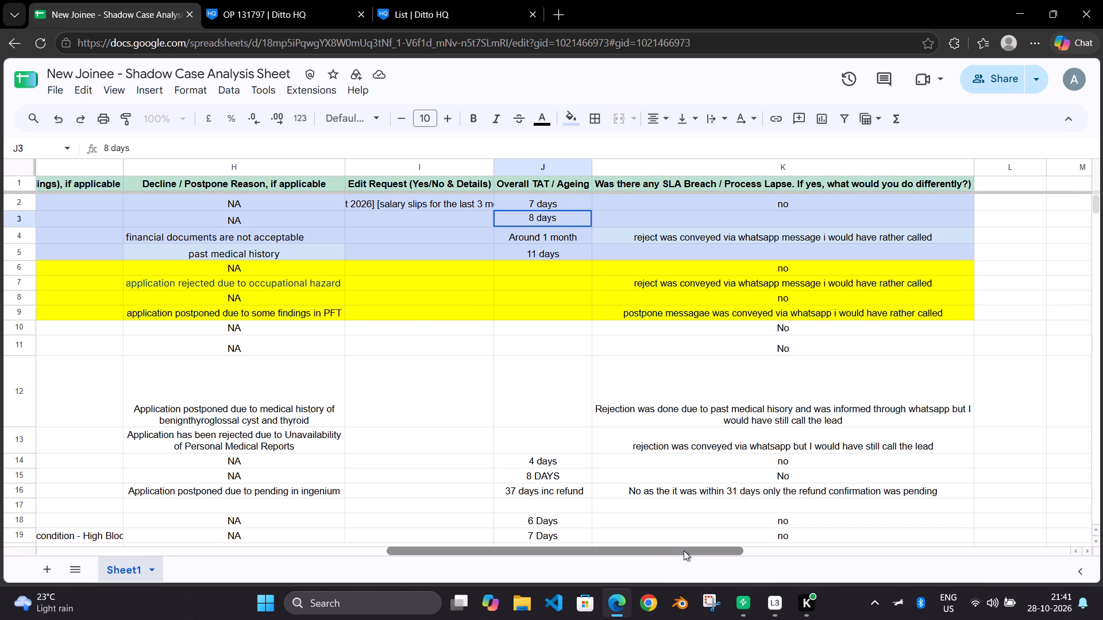
pyautogui.moveTo(684, 551); pyautogui.dragTo(524, 556)
pyautogui.moveTo(524, 556); pyautogui.dragTo(438, 562)
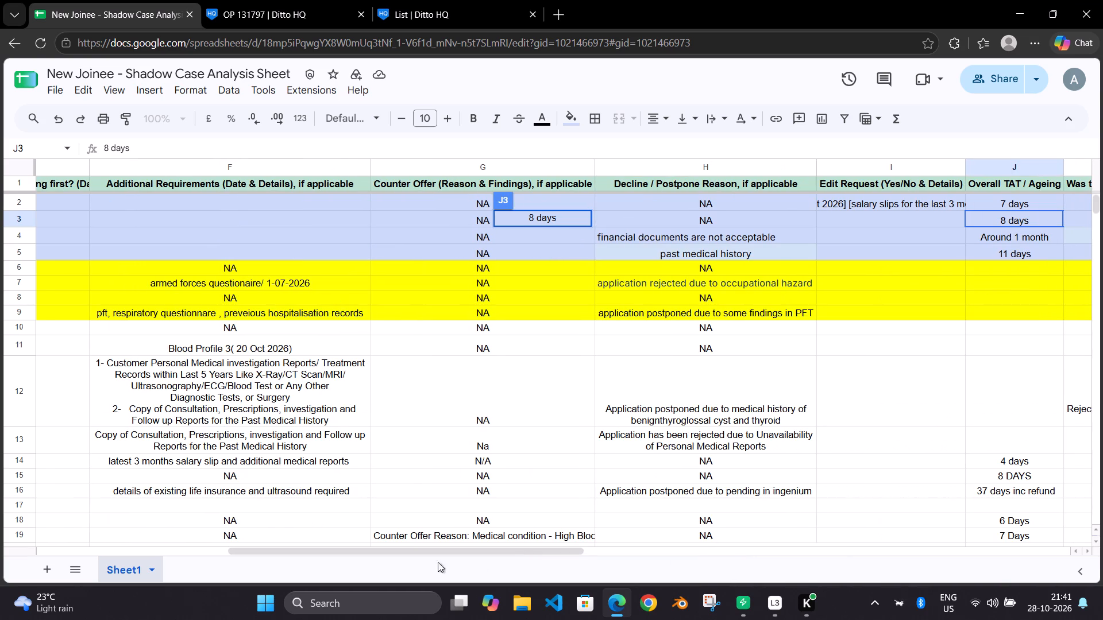
pyautogui.moveTo(438, 562); pyautogui.dragTo(365, 565)
pyautogui.moveTo(404, 549); pyautogui.dragTo(0, 524)
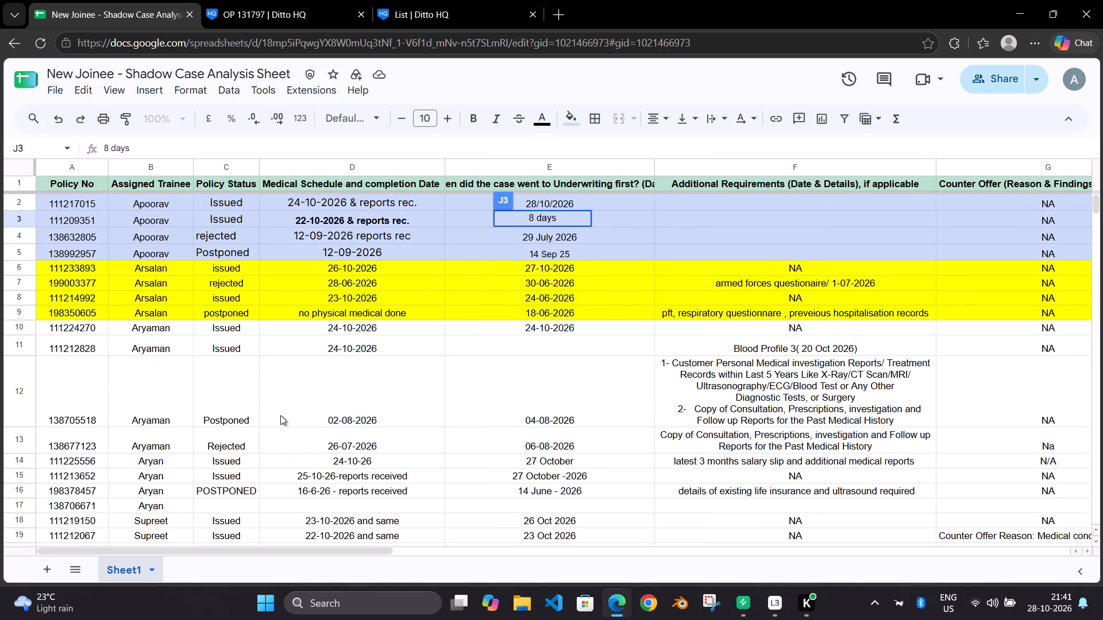
pyautogui.click(723, 200)
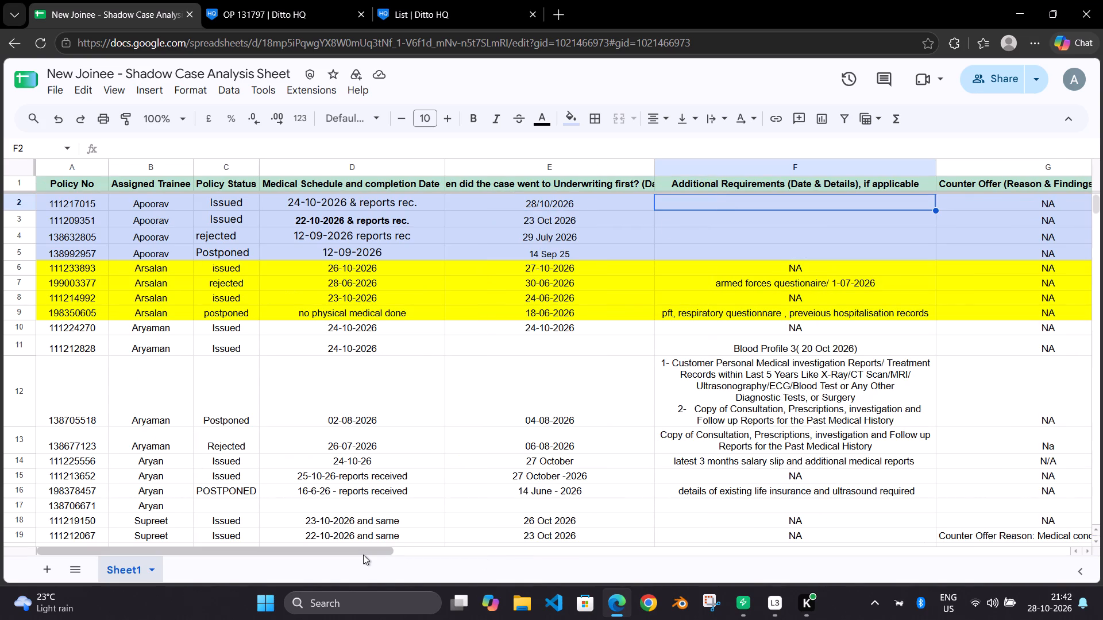
pyautogui.moveTo(363, 555); pyautogui.dragTo(367, 555)
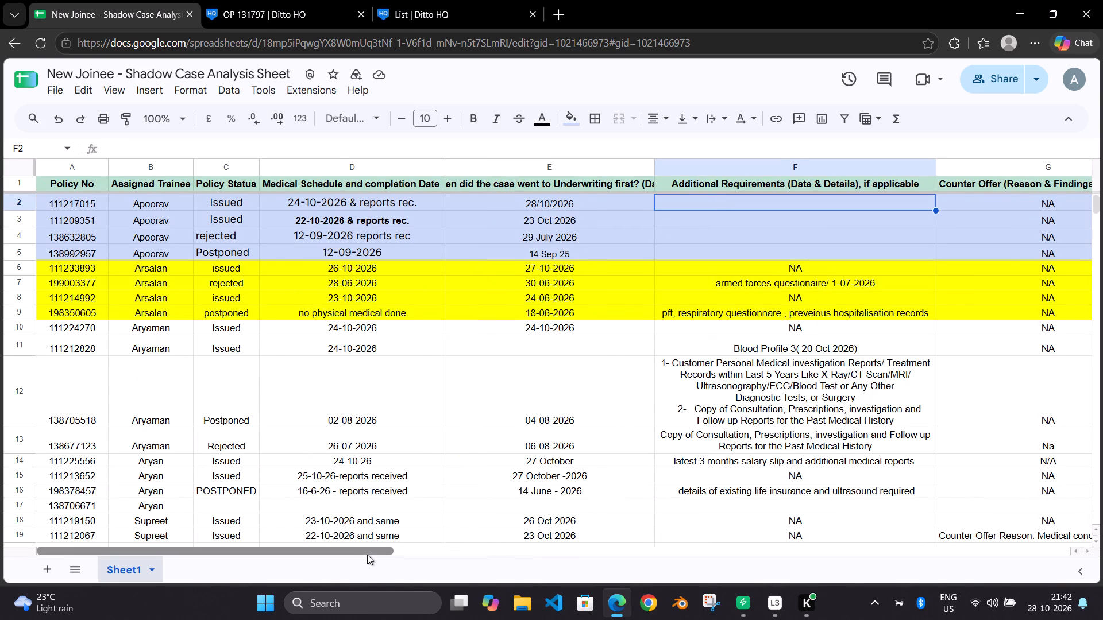
pyautogui.moveTo(367, 555); pyautogui.dragTo(389, 555)
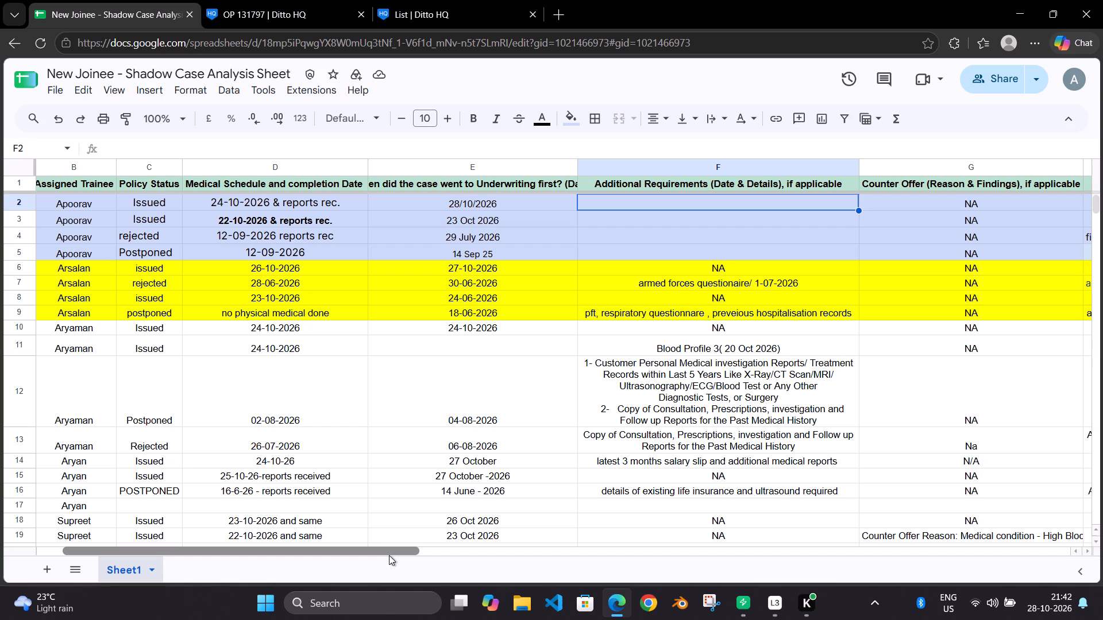
pyautogui.moveTo(389, 555); pyautogui.dragTo(443, 555)
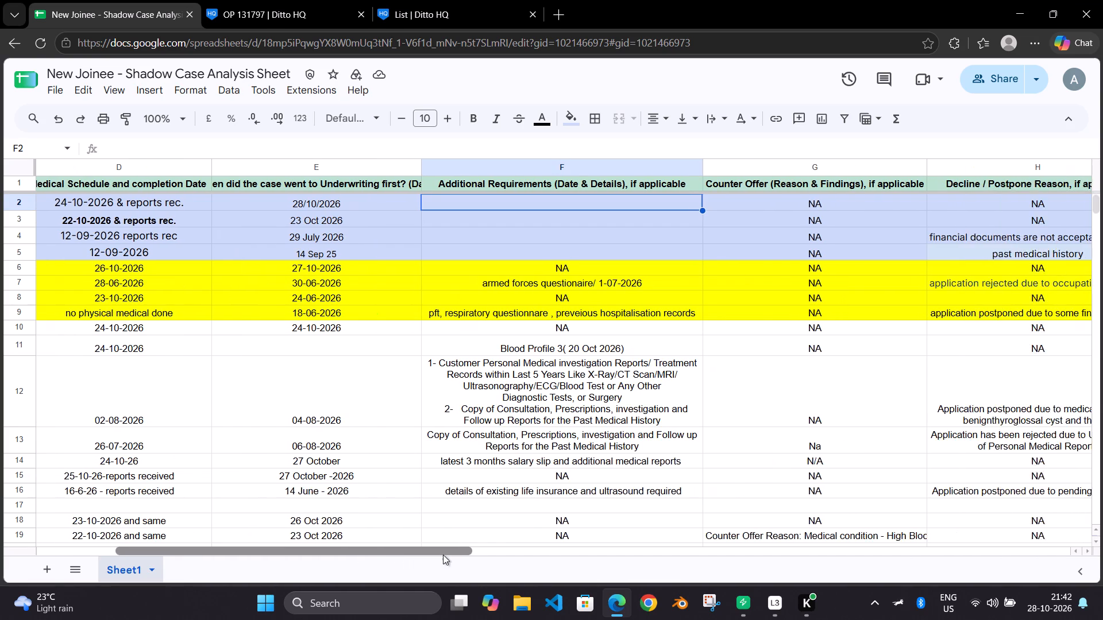
pyautogui.moveTo(443, 555); pyautogui.dragTo(508, 555)
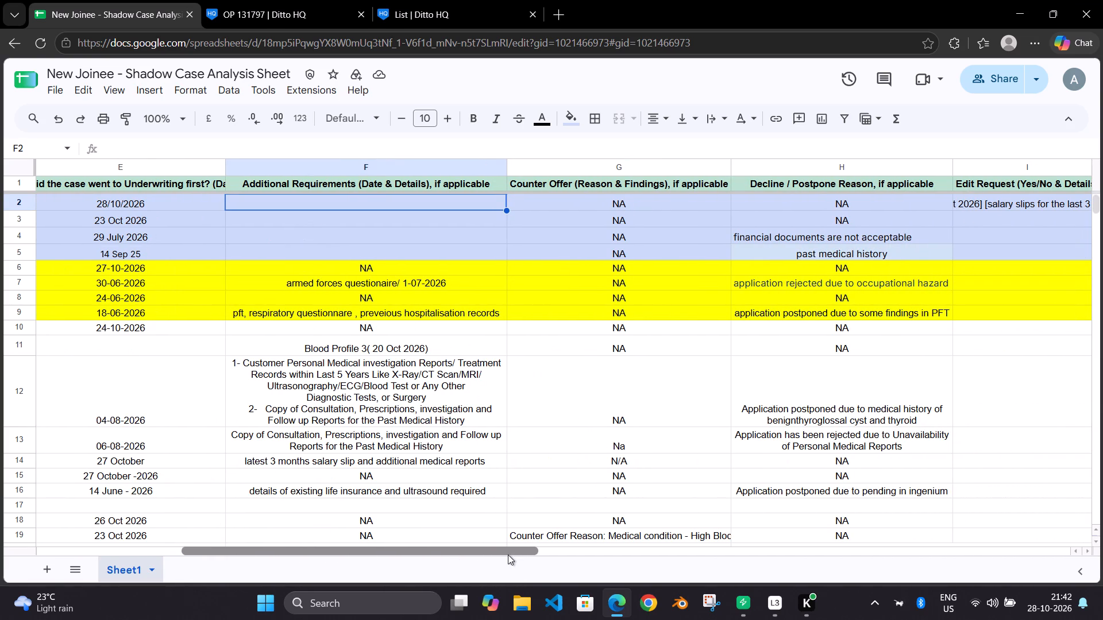
pyautogui.moveTo(508, 555); pyautogui.dragTo(556, 551)
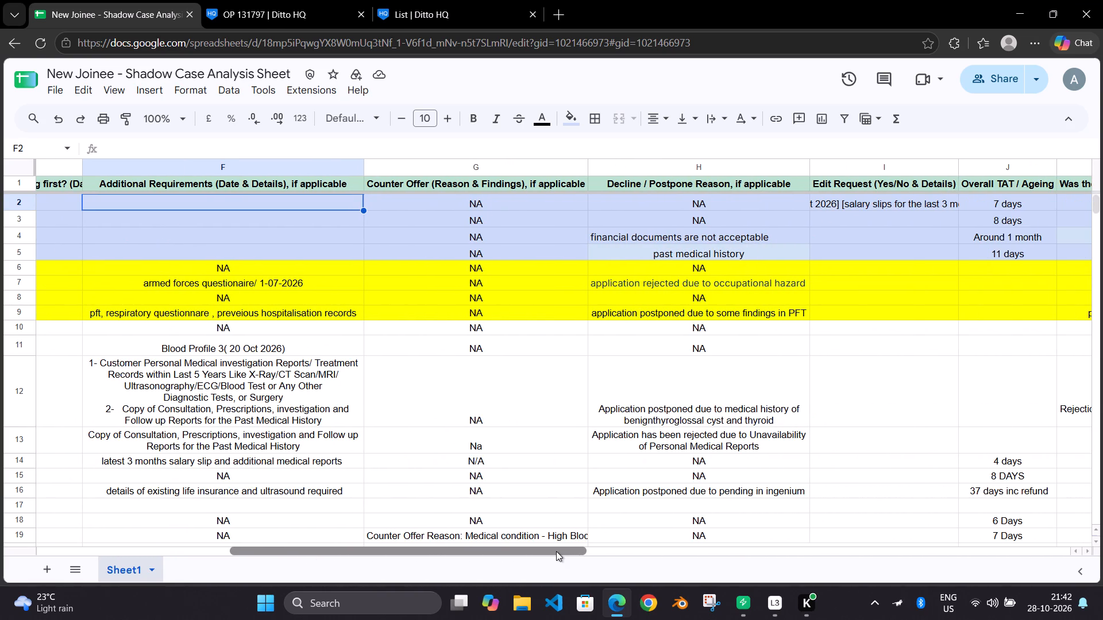
pyautogui.moveTo(556, 551); pyautogui.dragTo(724, 553)
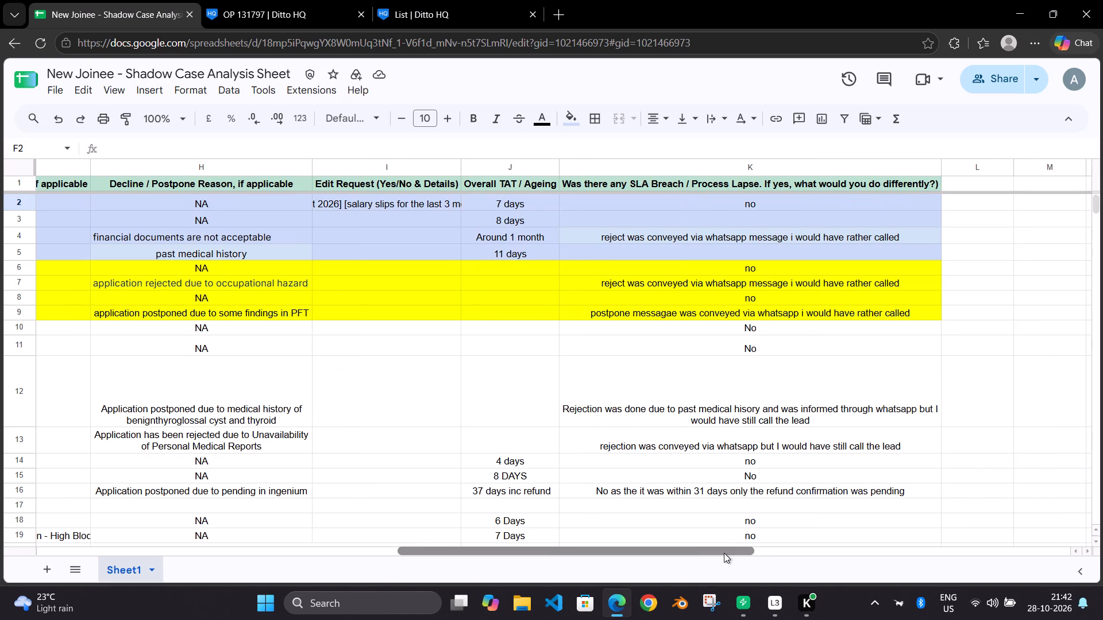
pyautogui.moveTo(724, 553); pyautogui.dragTo(306, 534)
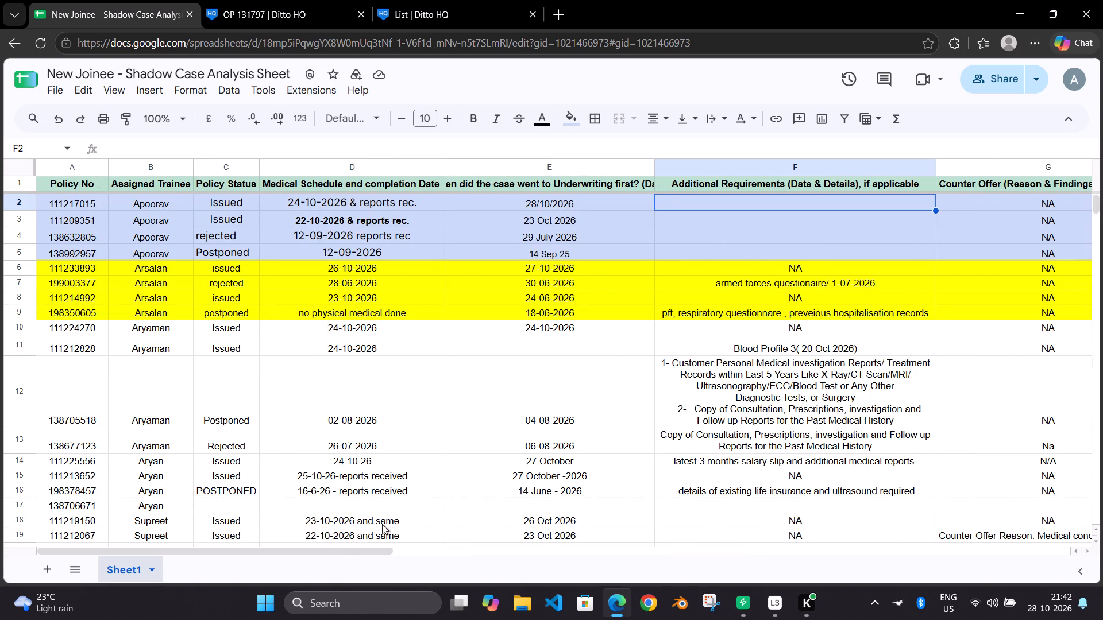
pyautogui.moveTo(334, 549); pyautogui.dragTo(337, 549)
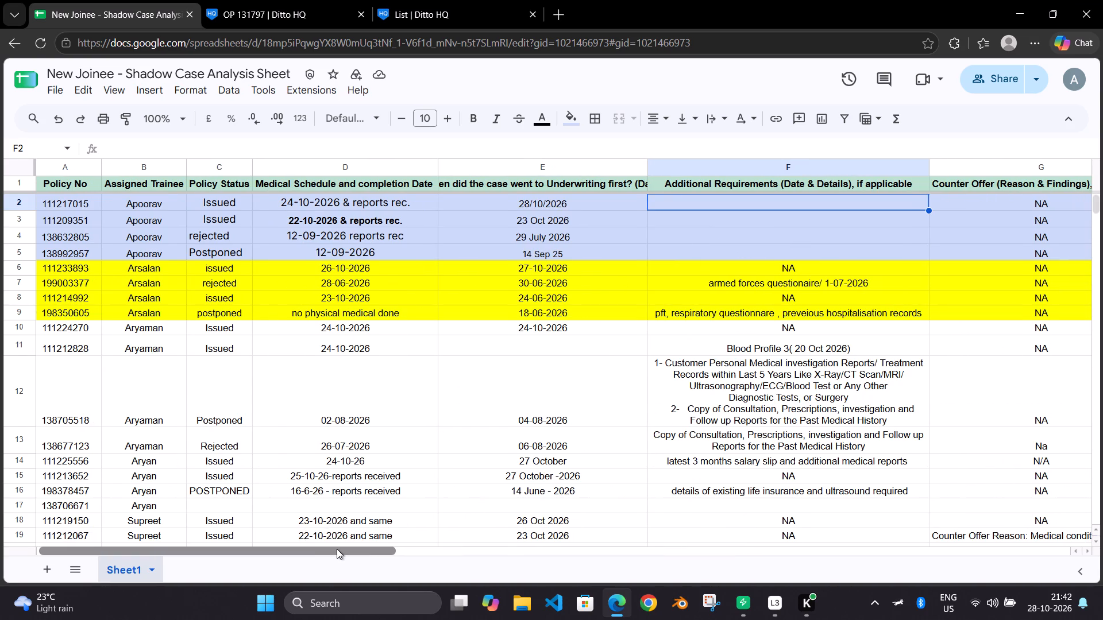
pyautogui.moveTo(337, 549); pyautogui.dragTo(0, 534)
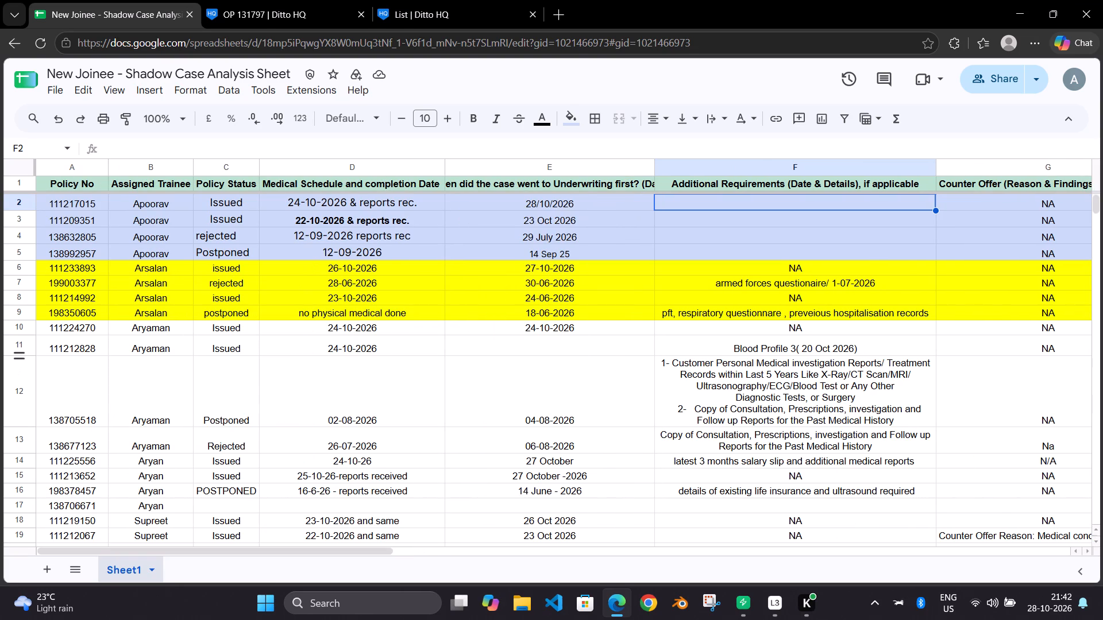
pyautogui.click(95, 222)
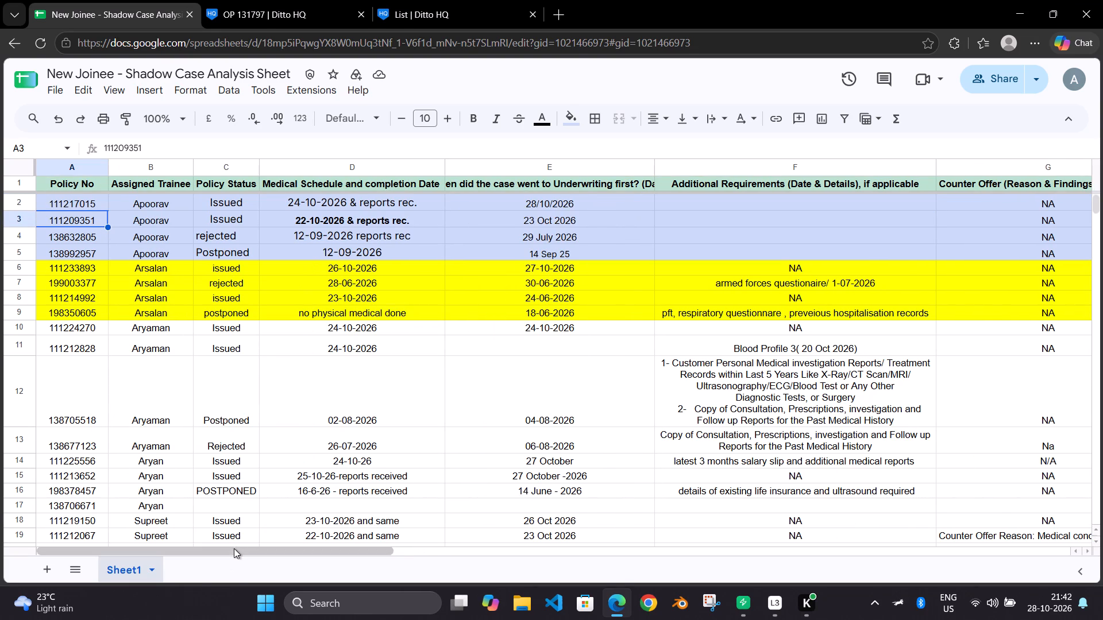
pyautogui.moveTo(233, 551); pyautogui.dragTo(622, 545)
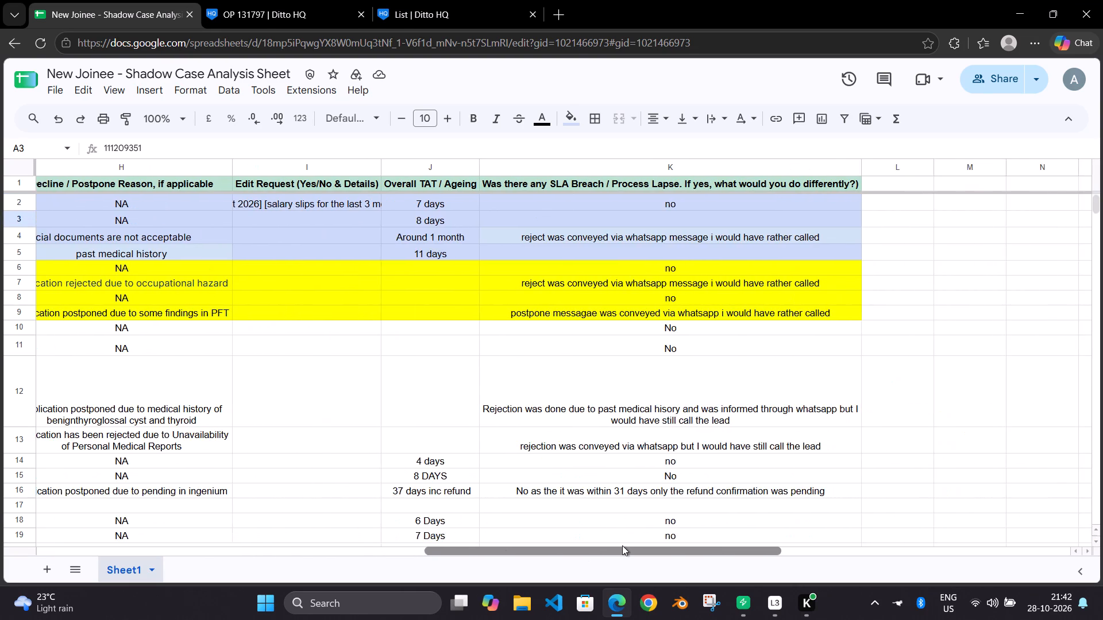
# Recheck the row 3 case in the sheet from the SLA Breach column back to its policy number.
pyautogui.moveTo(622, 545); pyautogui.dragTo(606, 544)
pyautogui.click(27, 216)
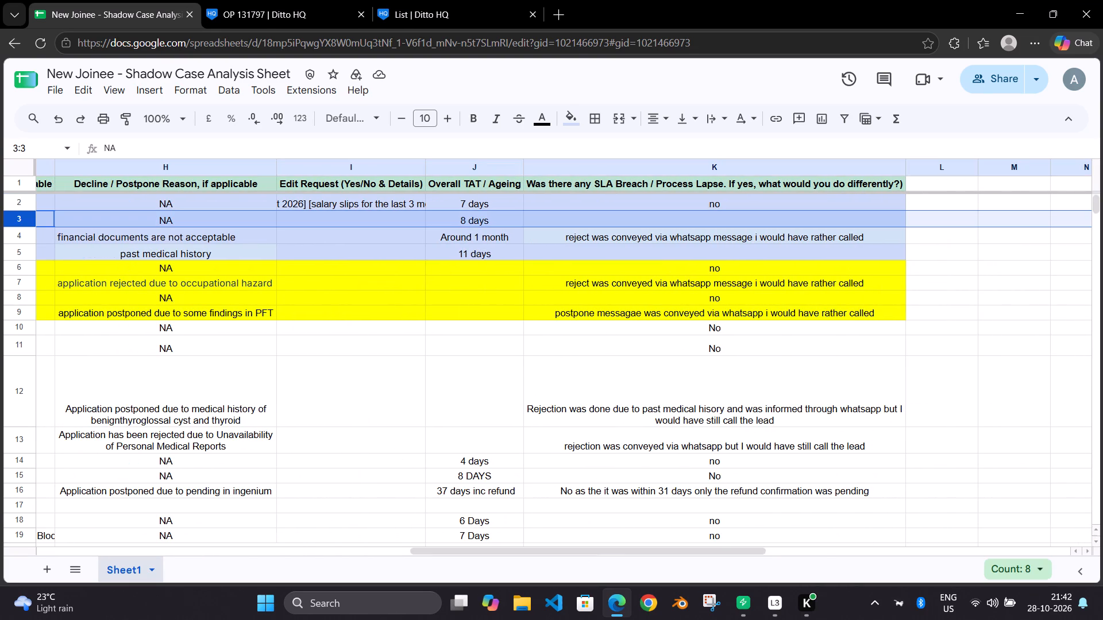
pyautogui.moveTo(439, 549); pyautogui.dragTo(0, 531)
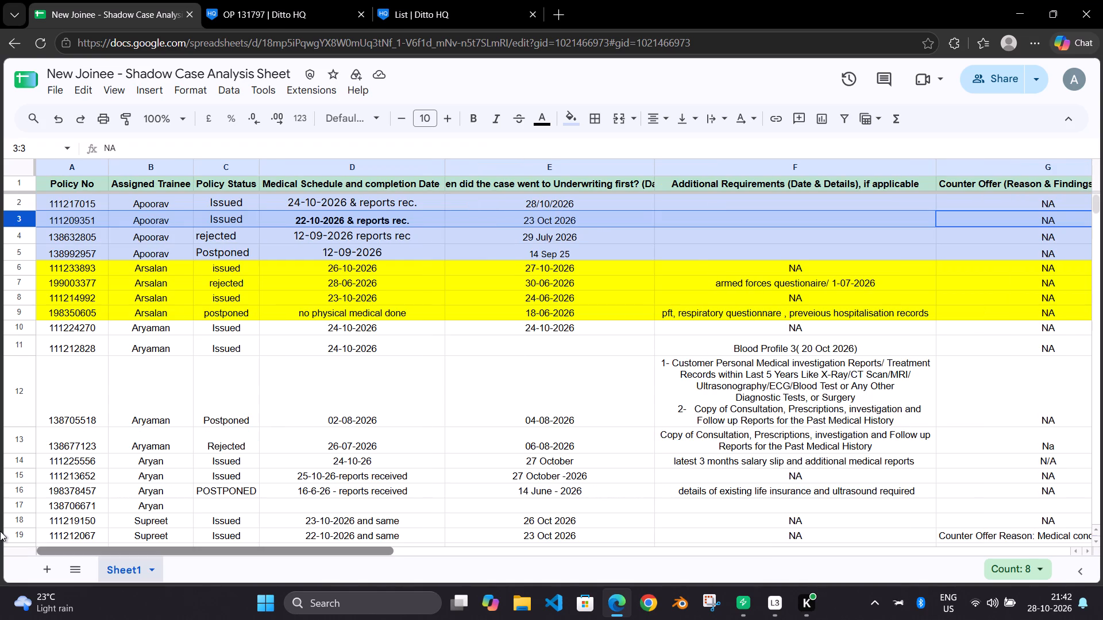
pyautogui.moveTo(0, 531); pyautogui.dragTo(0, 530)
pyautogui.click(80, 200)
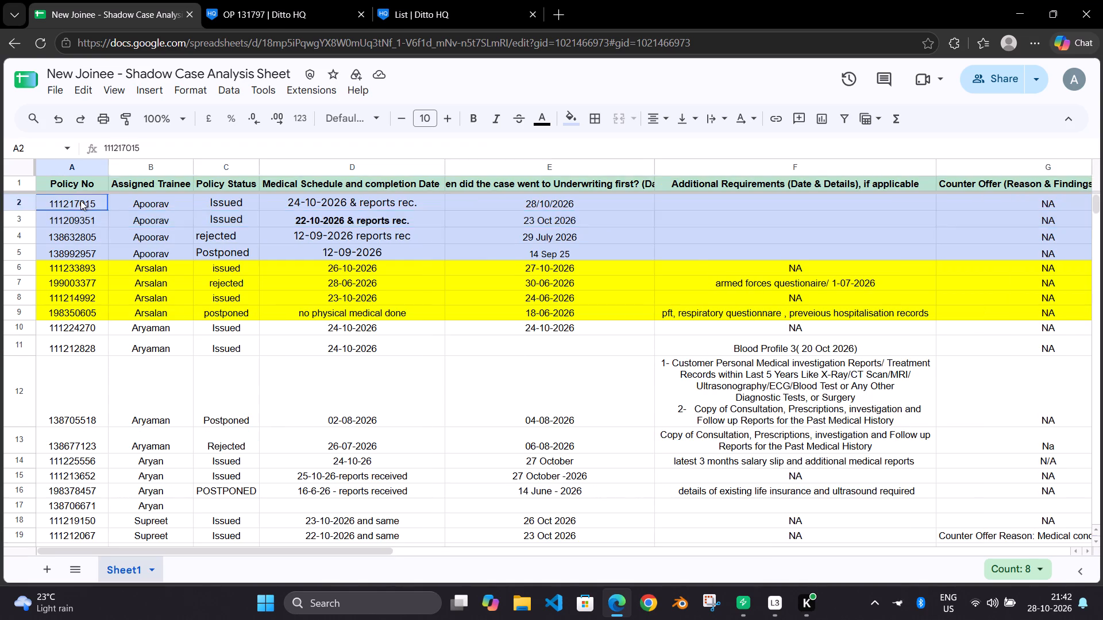
pyautogui.click(82, 213)
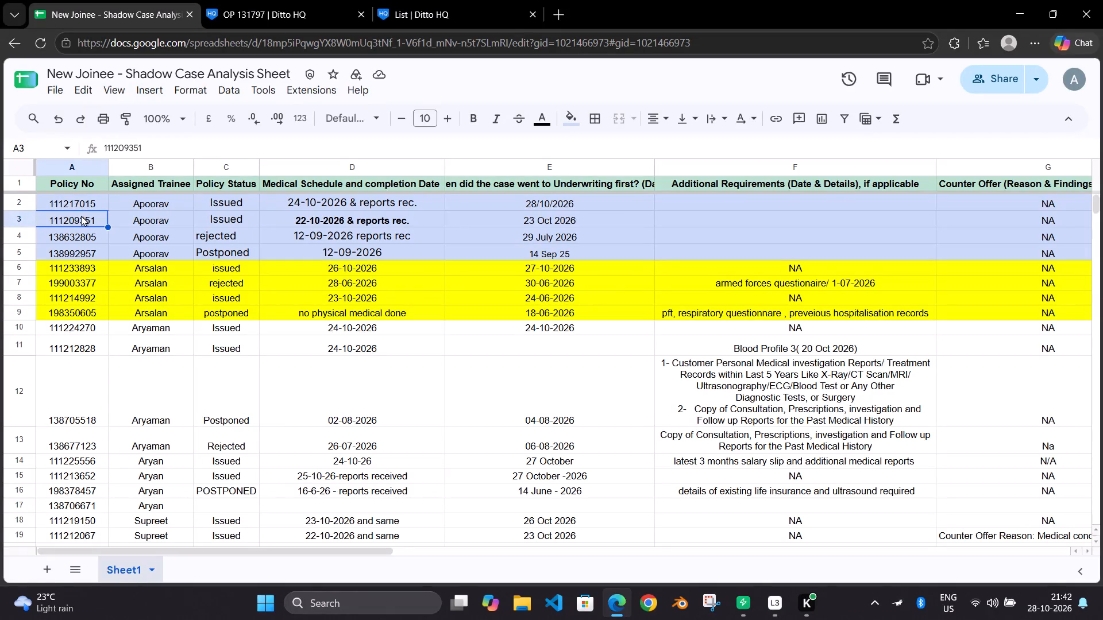
# In Ditto HQ, open the application matching the row 3 policy number and examine its internal and customer requirements, dates and statuses.
pyautogui.click(426, 2)
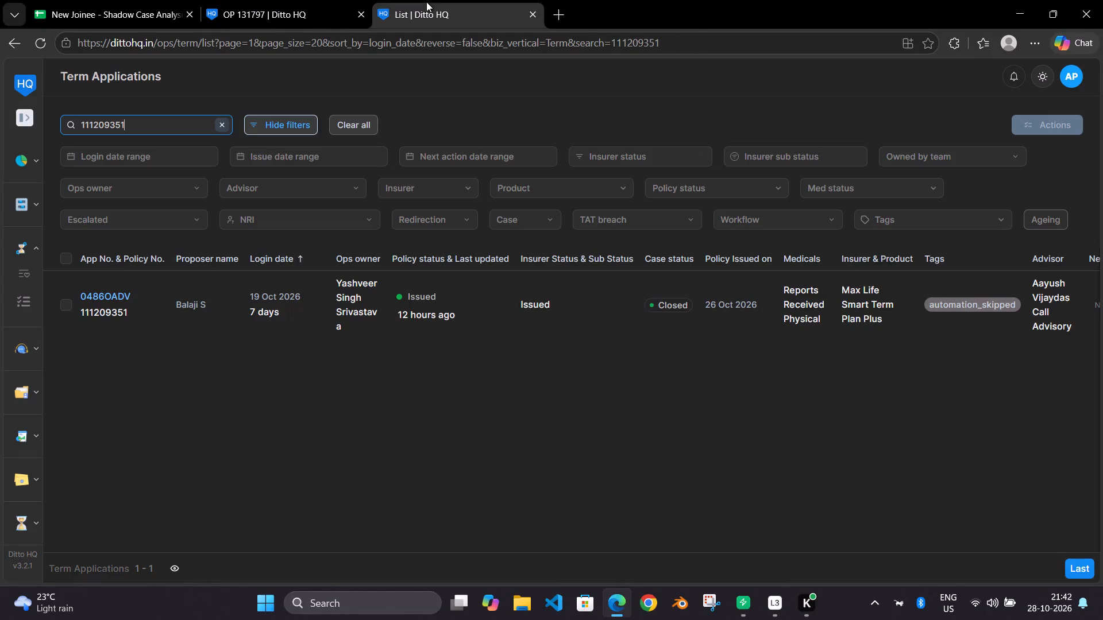
pyautogui.click(122, 296)
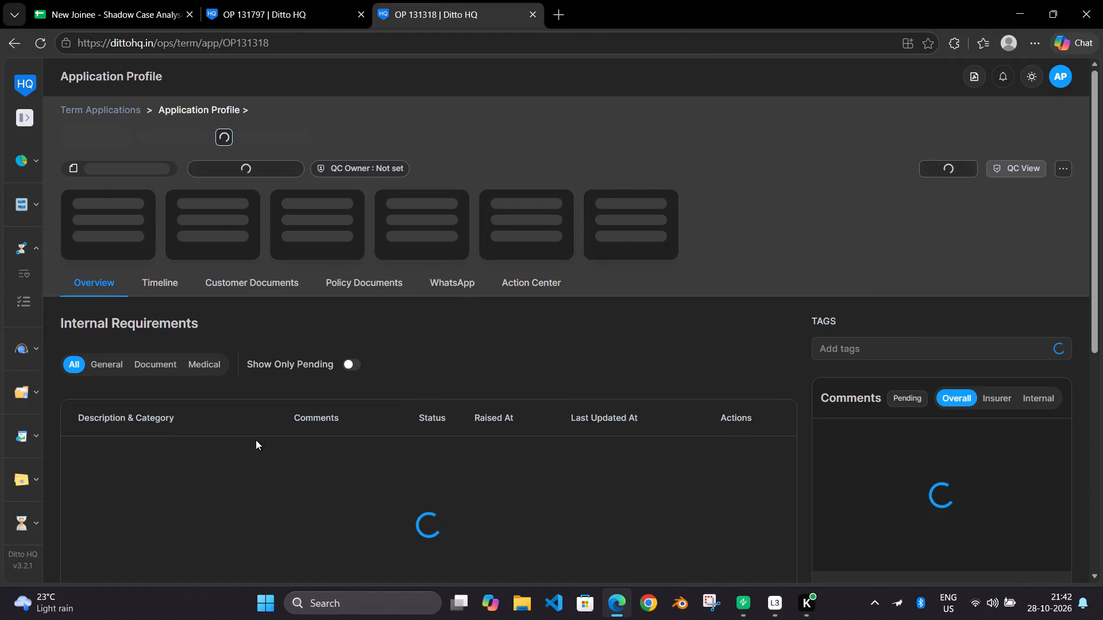
pyautogui.scroll(-9, 158, 374)
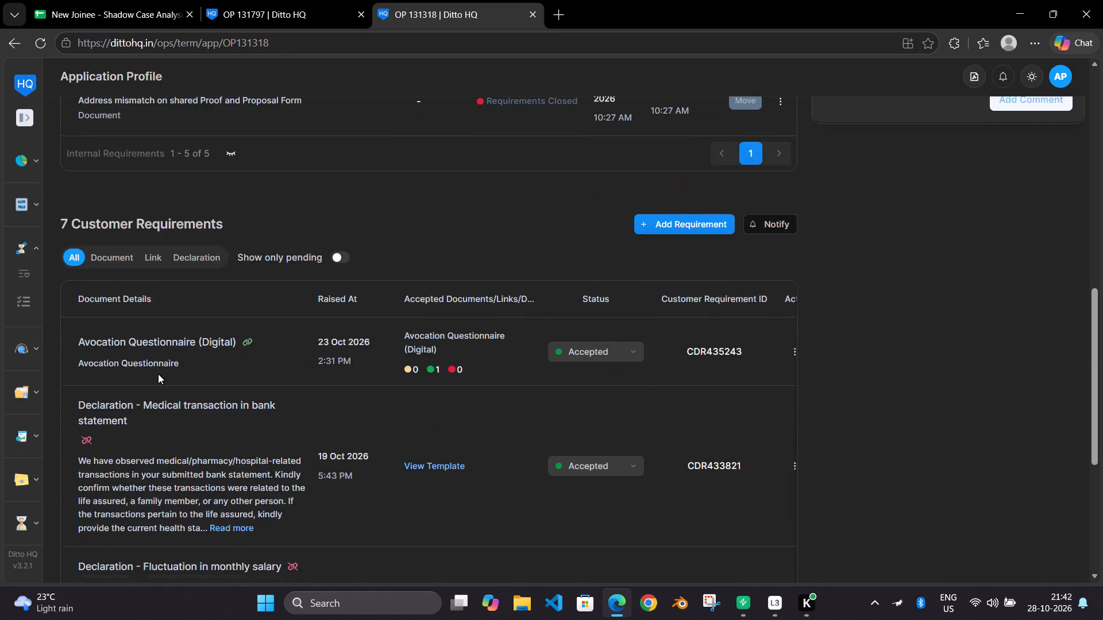
pyautogui.scroll(-7, 158, 374)
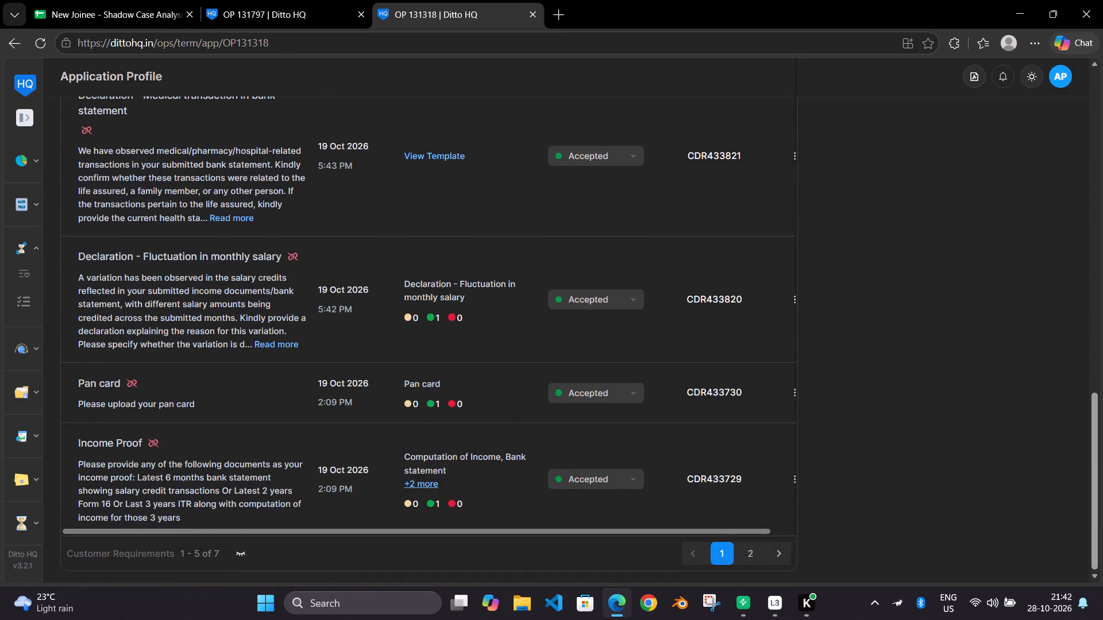
pyautogui.scroll(5, 158, 374)
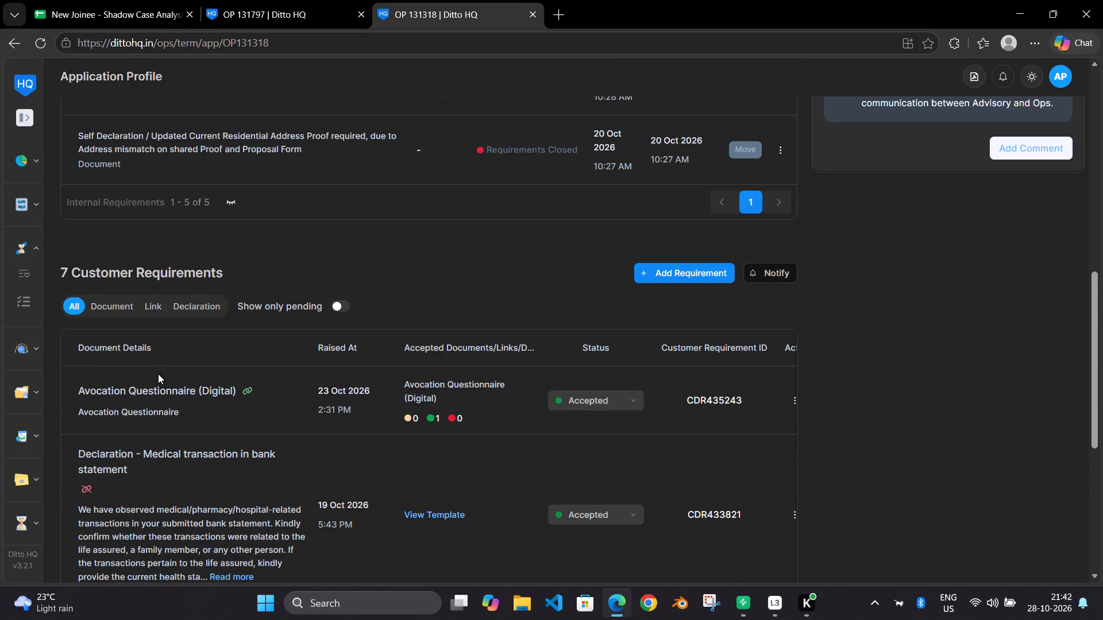
pyautogui.scroll(2, 158, 374)
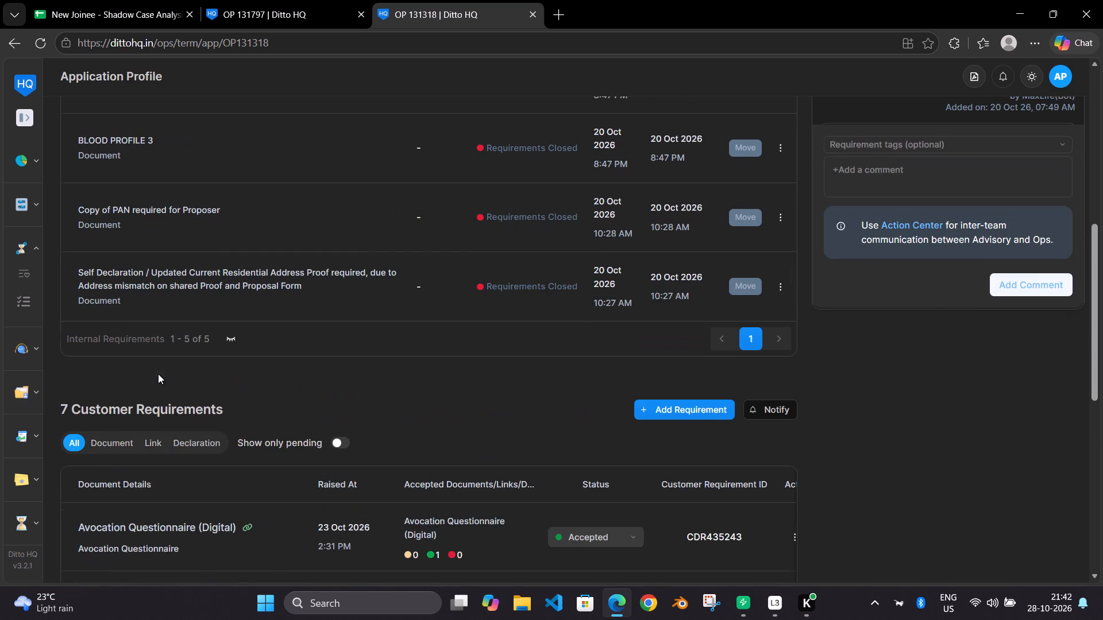
pyautogui.scroll(4, 158, 374)
pyautogui.scroll(-1, 158, 374)
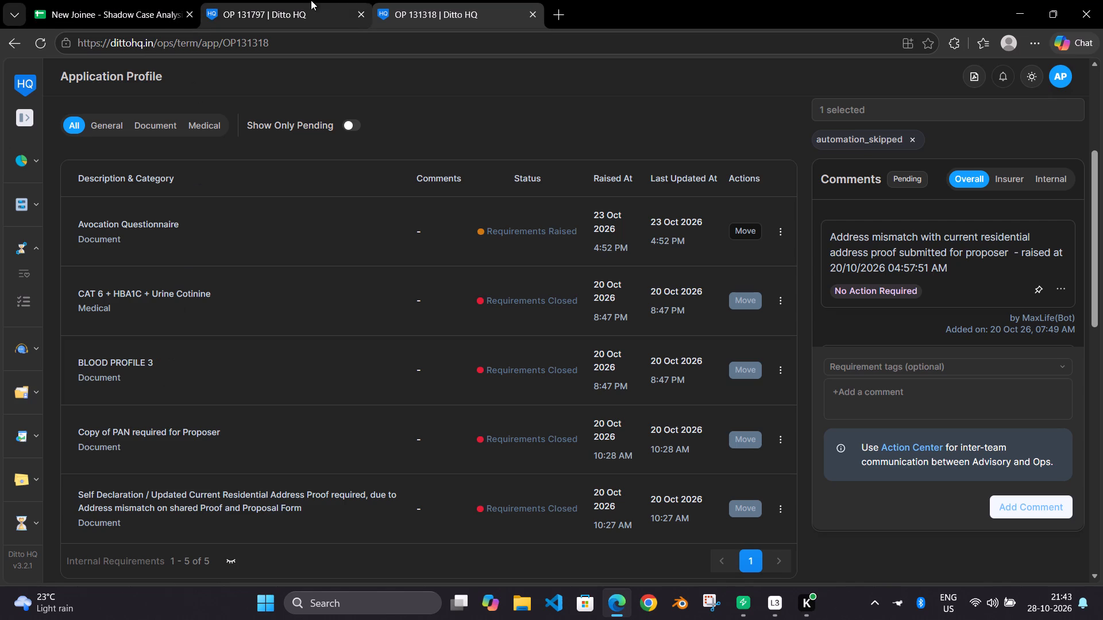
# Back in the Shadow Case Analysis Sheet, enter NO as the Edit Request for row 3.
pyautogui.click(77, 2)
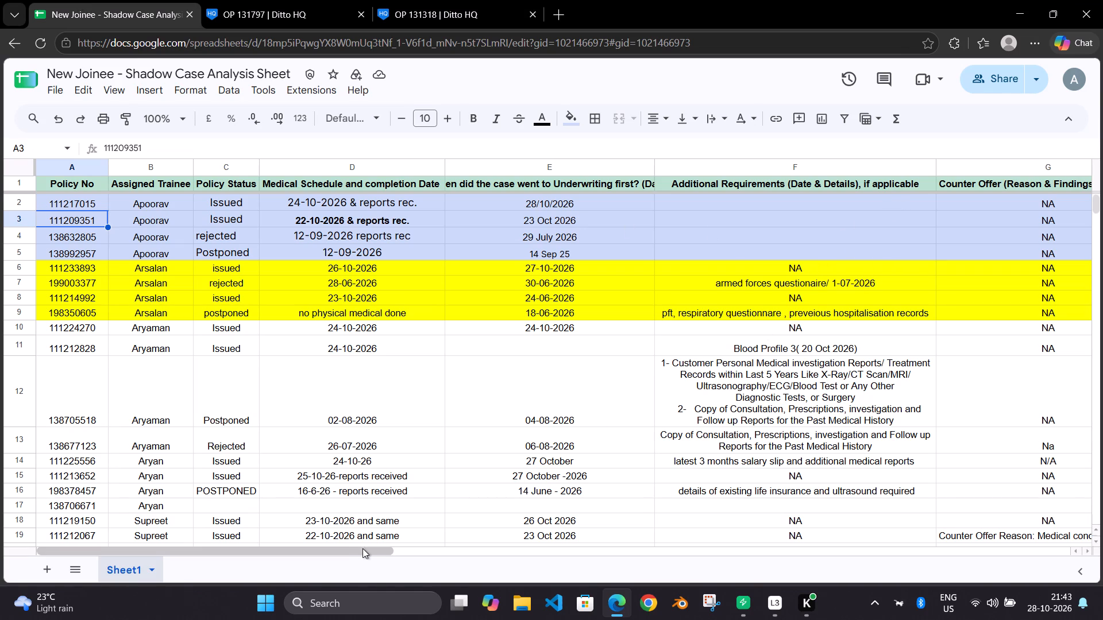
pyautogui.moveTo(364, 549); pyautogui.dragTo(506, 551)
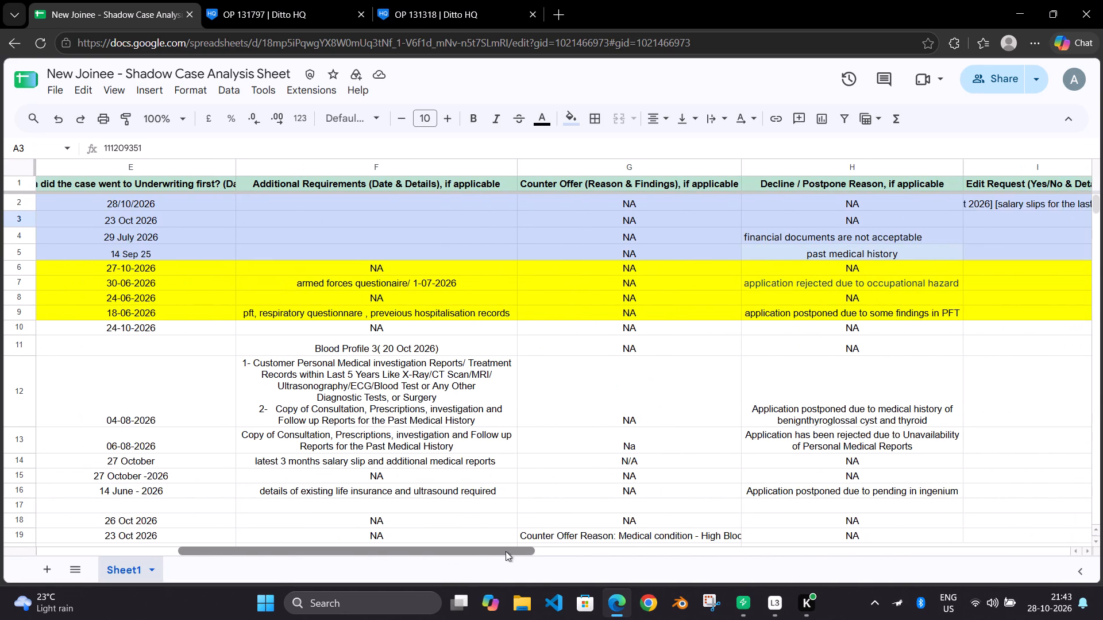
pyautogui.moveTo(506, 551); pyautogui.dragTo(604, 545)
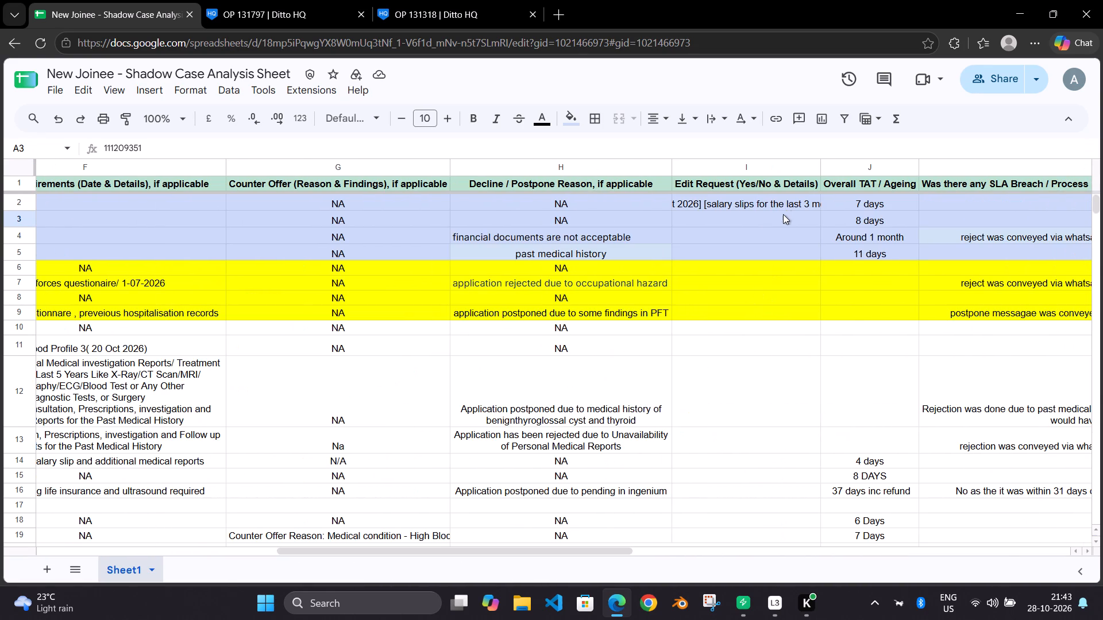
pyautogui.click(781, 219)
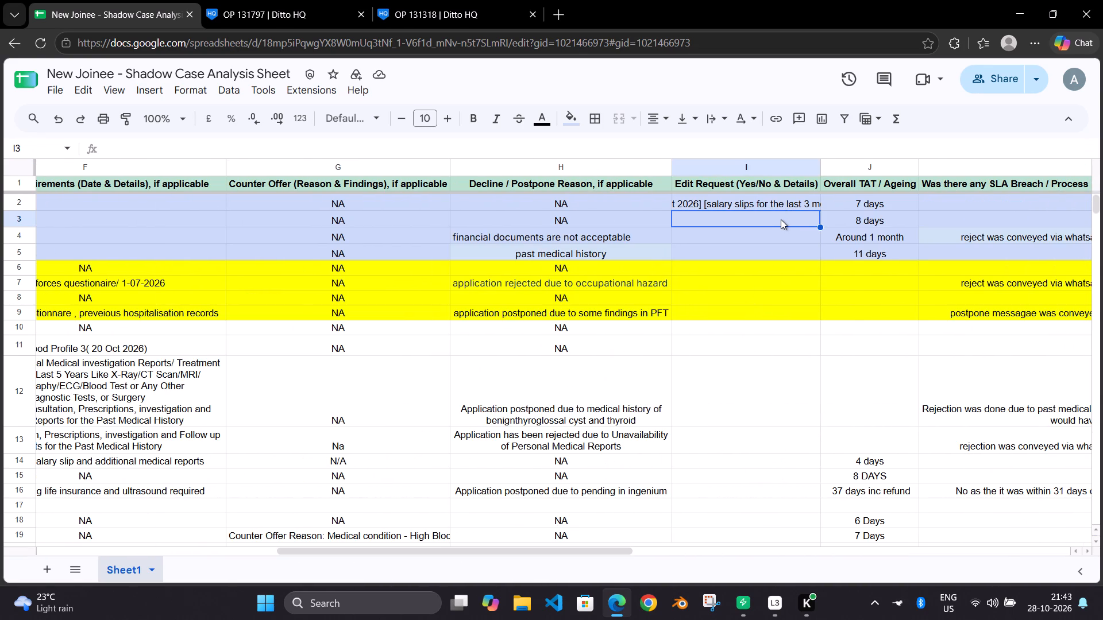
pyautogui.write('NO')
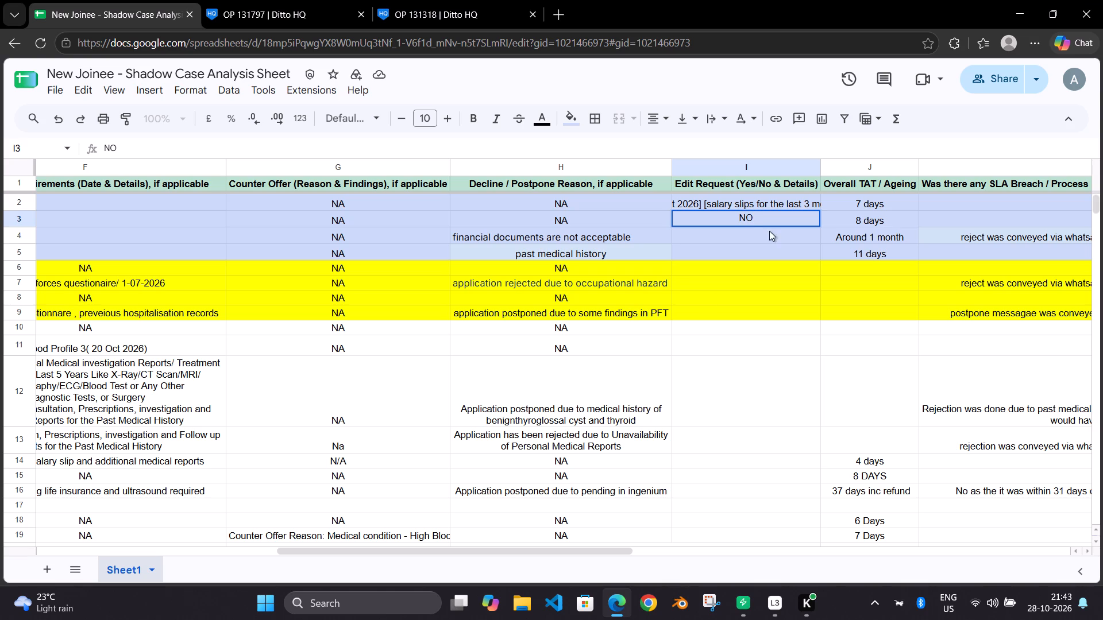
# Copy the policy number of the rejected case in row 4.
pyautogui.moveTo(515, 551); pyautogui.dragTo(497, 551)
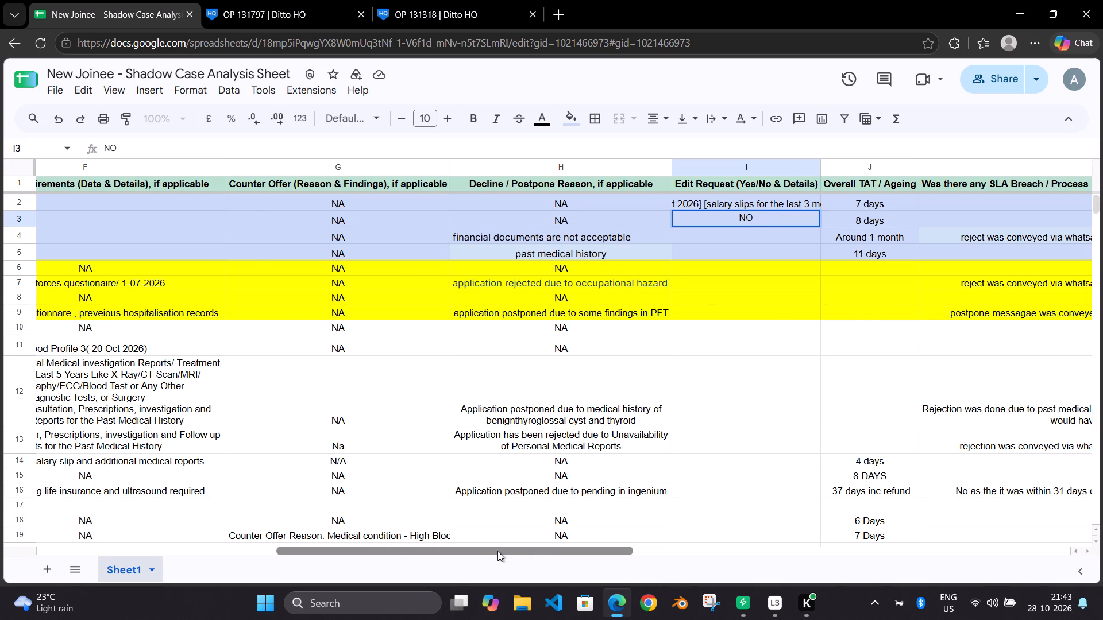
pyautogui.moveTo(497, 551); pyautogui.dragTo(101, 538)
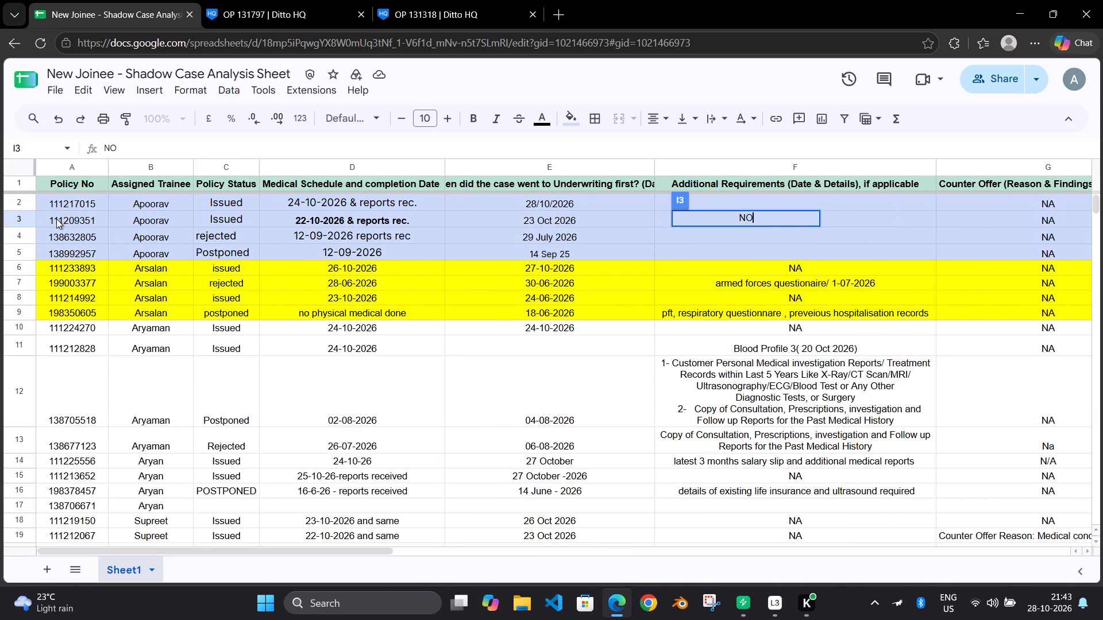
pyautogui.click(64, 237)
pyautogui.click(65, 238)
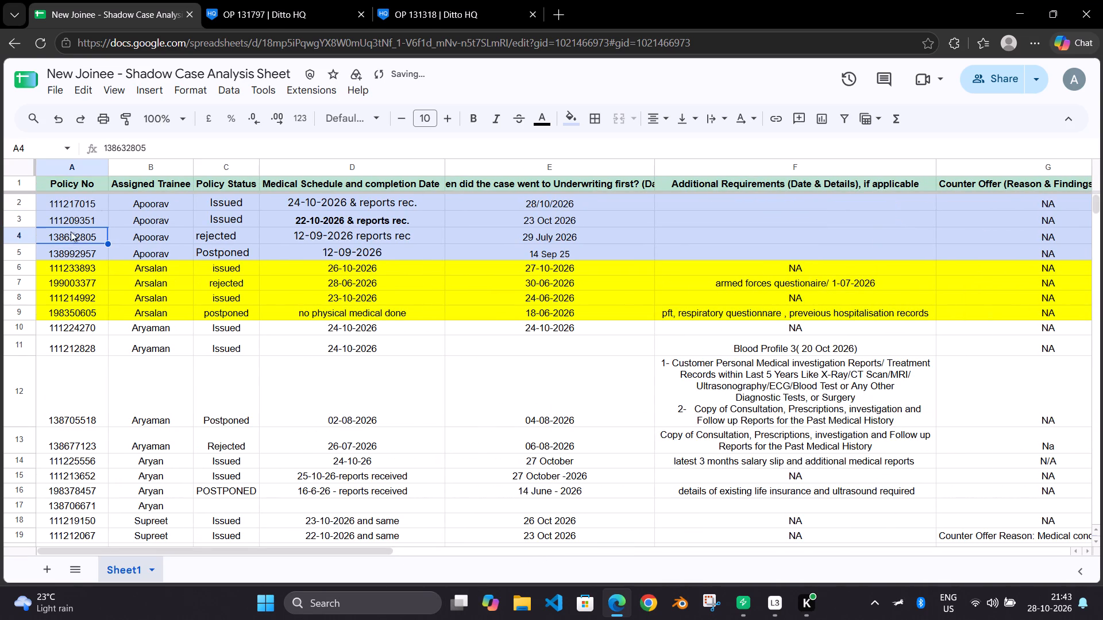
pyautogui.doubleClick(128, 146)
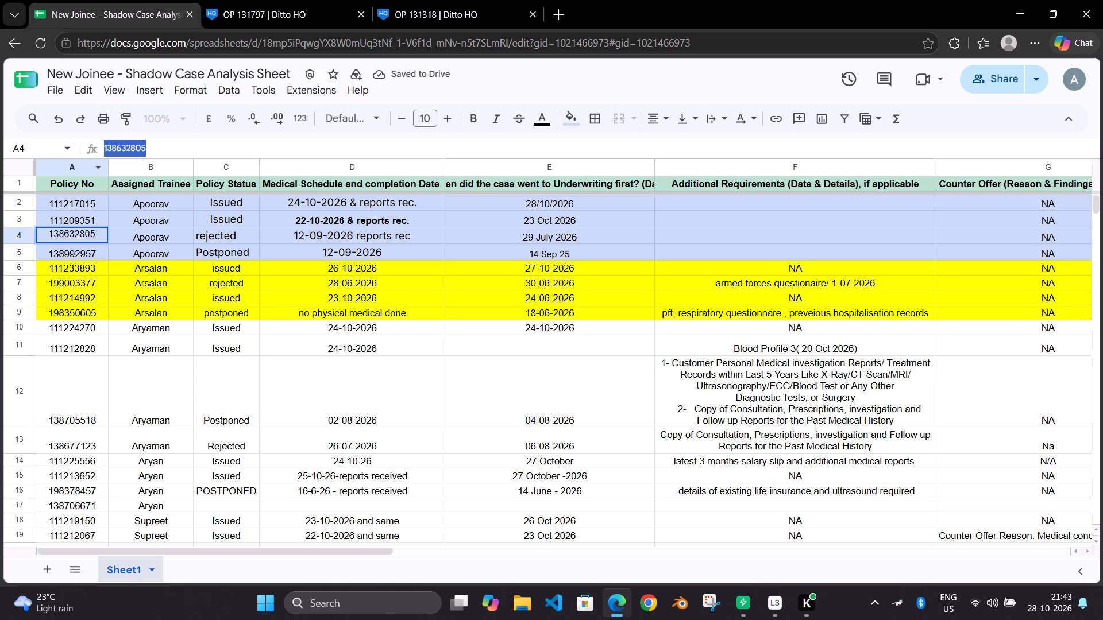
pyautogui.hotkey('ctrl', 'c')
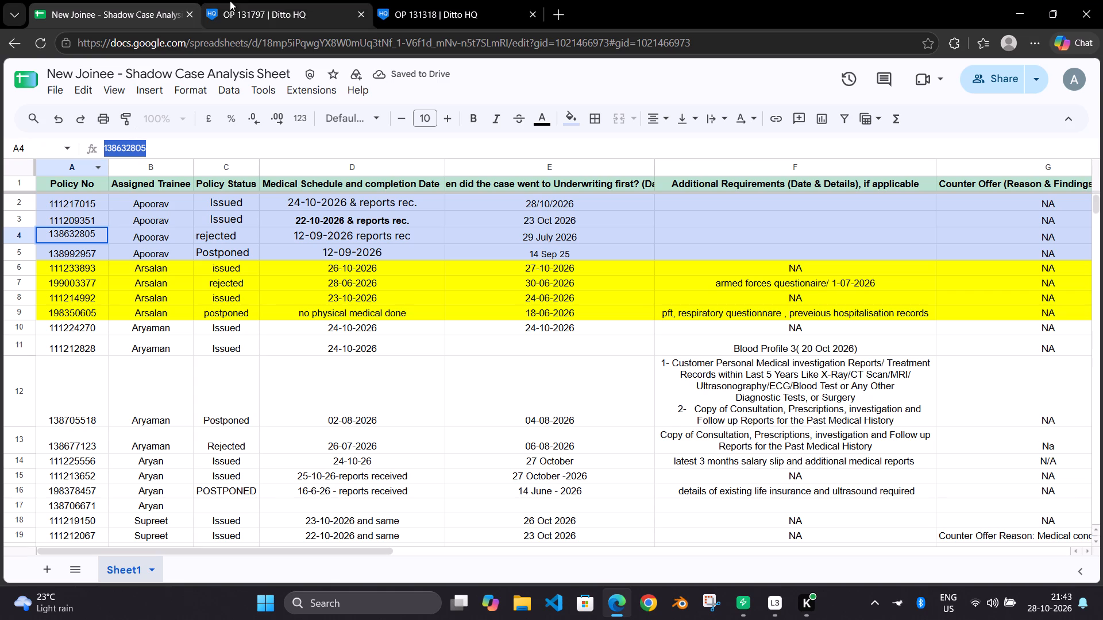
# Open Ditto HQ in a new browser tab and go to the Term Applications list.
pyautogui.click(570, 18)
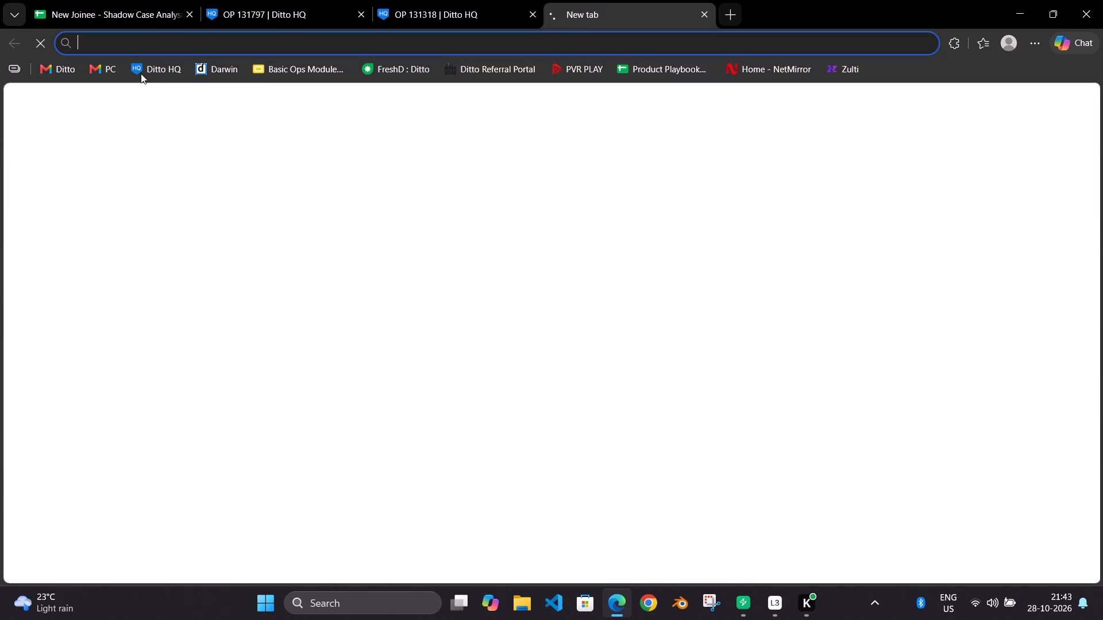
pyautogui.click(156, 68)
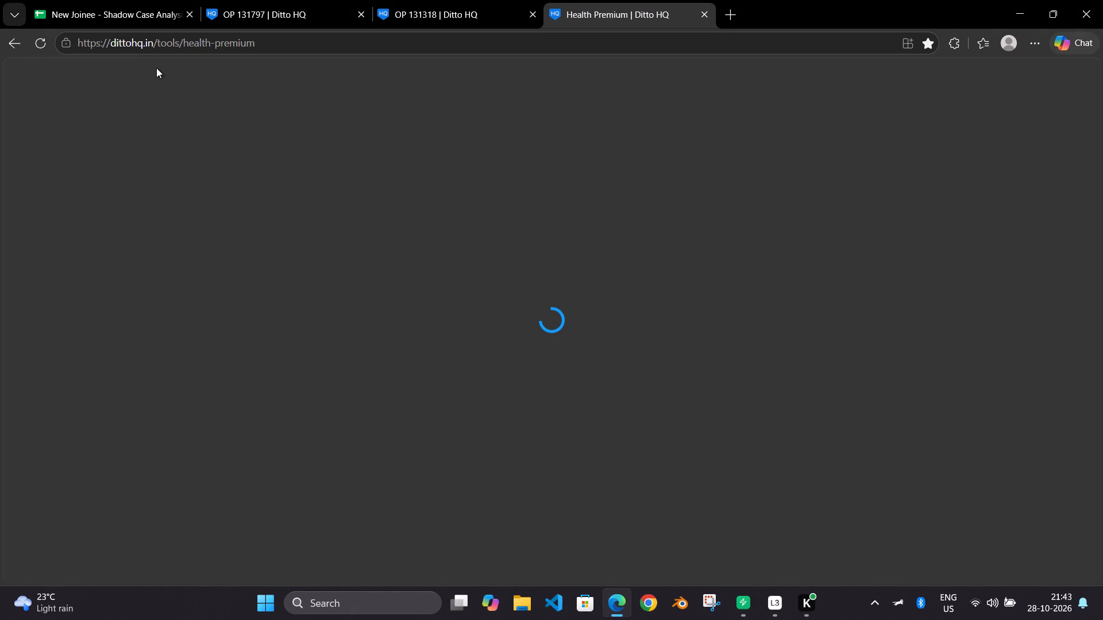
pyautogui.click(99, 255)
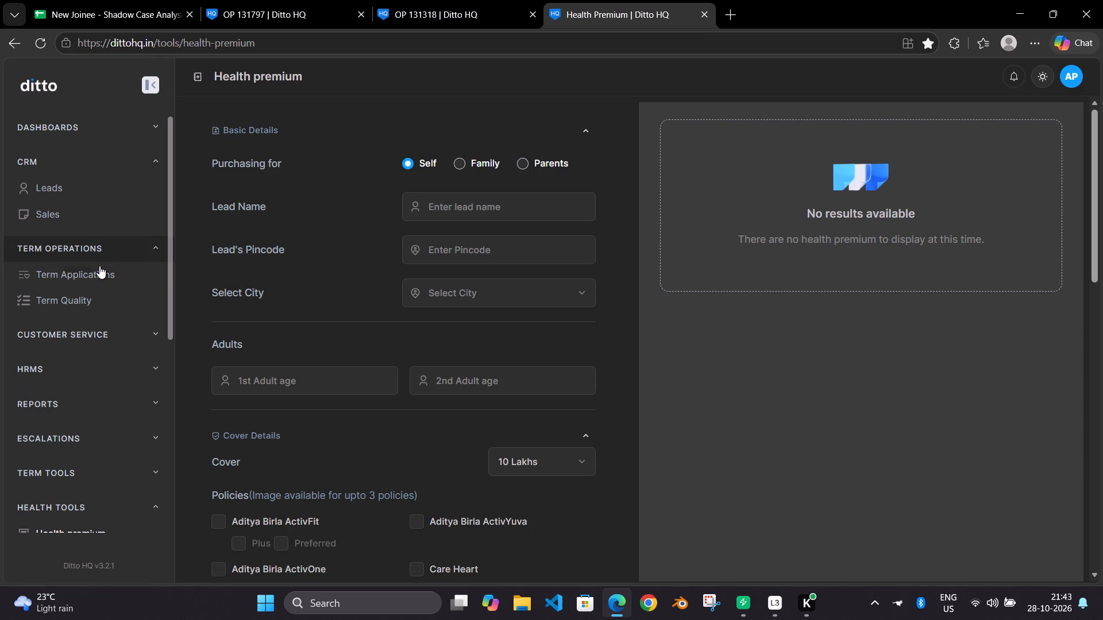
pyautogui.click(100, 272)
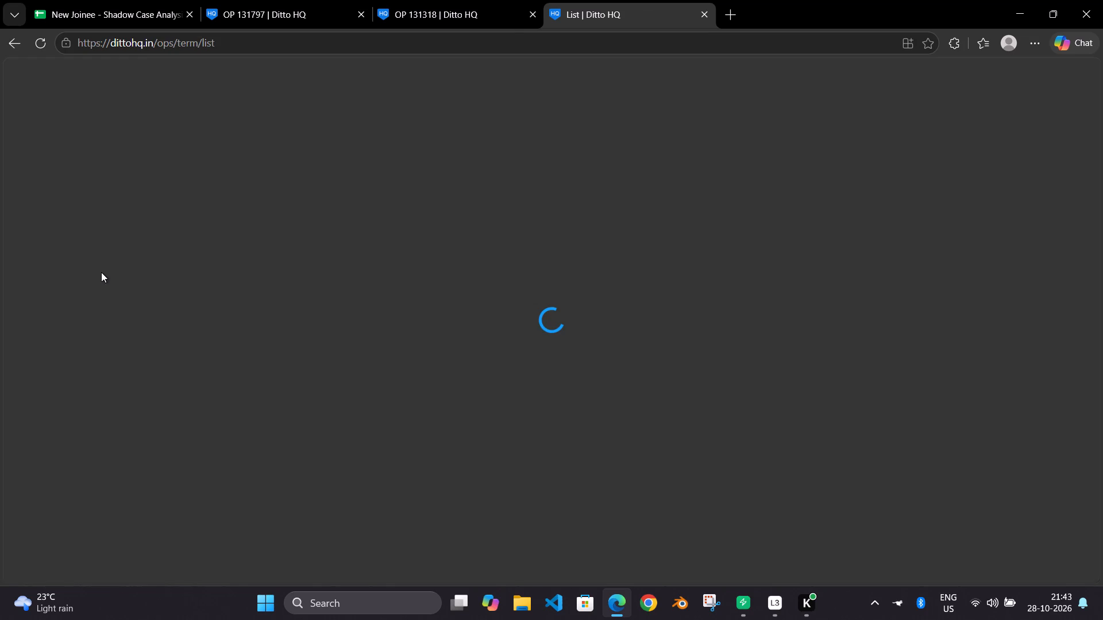